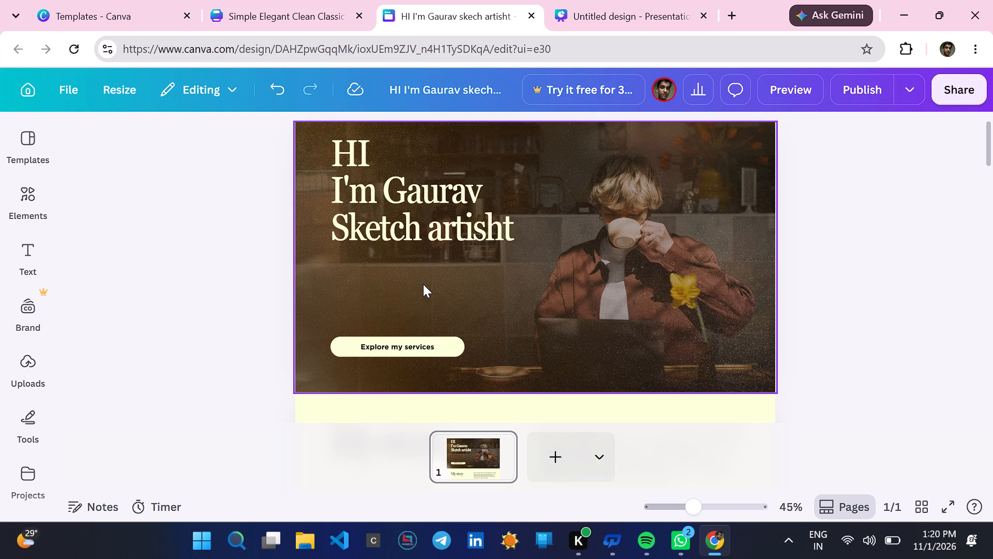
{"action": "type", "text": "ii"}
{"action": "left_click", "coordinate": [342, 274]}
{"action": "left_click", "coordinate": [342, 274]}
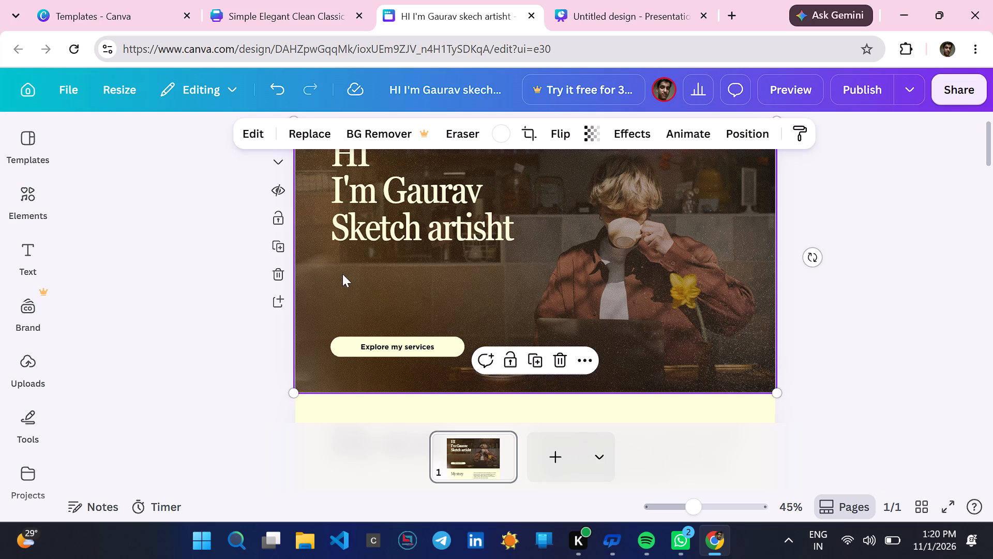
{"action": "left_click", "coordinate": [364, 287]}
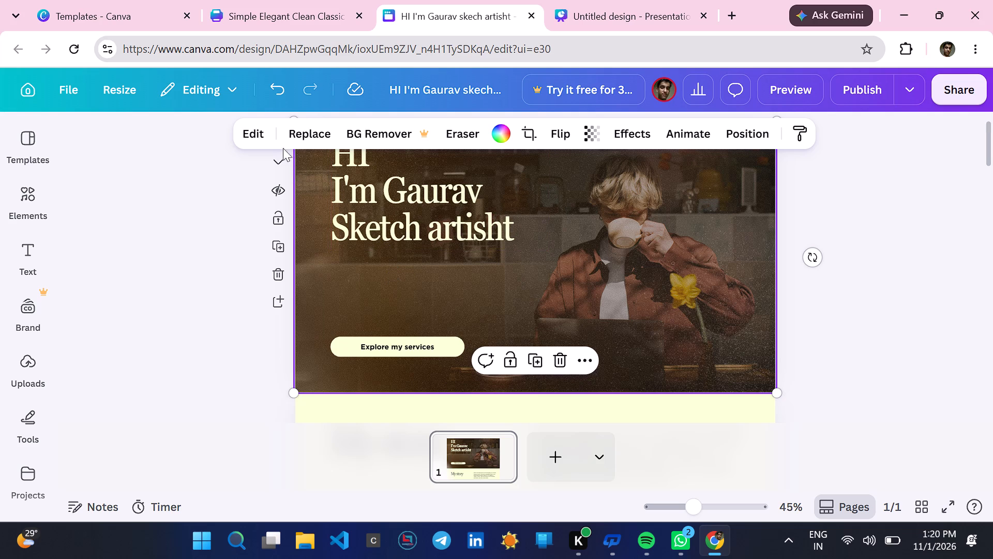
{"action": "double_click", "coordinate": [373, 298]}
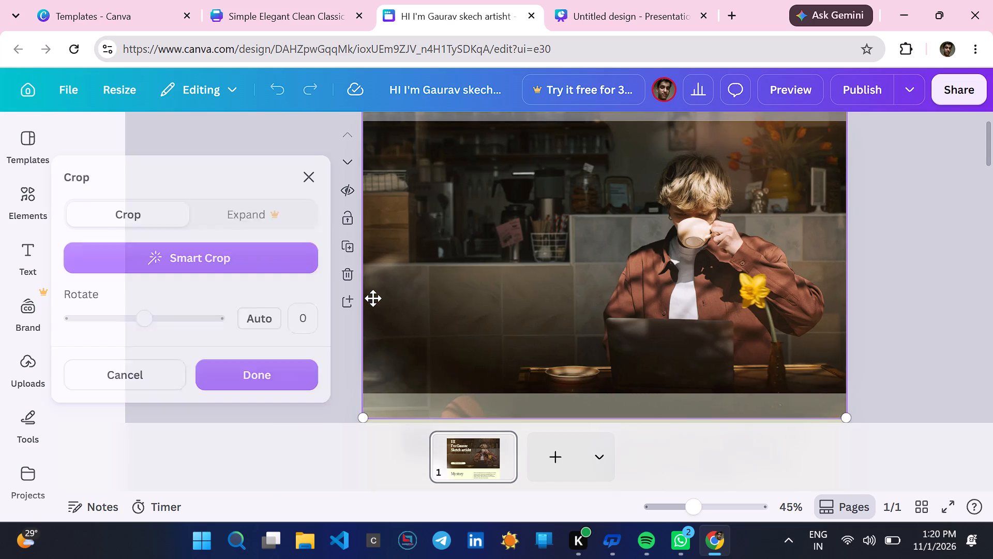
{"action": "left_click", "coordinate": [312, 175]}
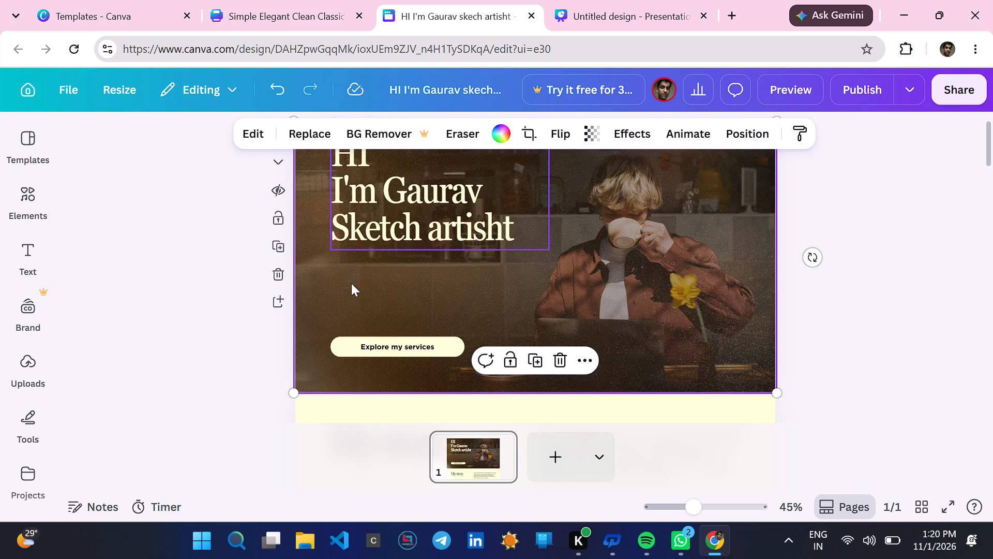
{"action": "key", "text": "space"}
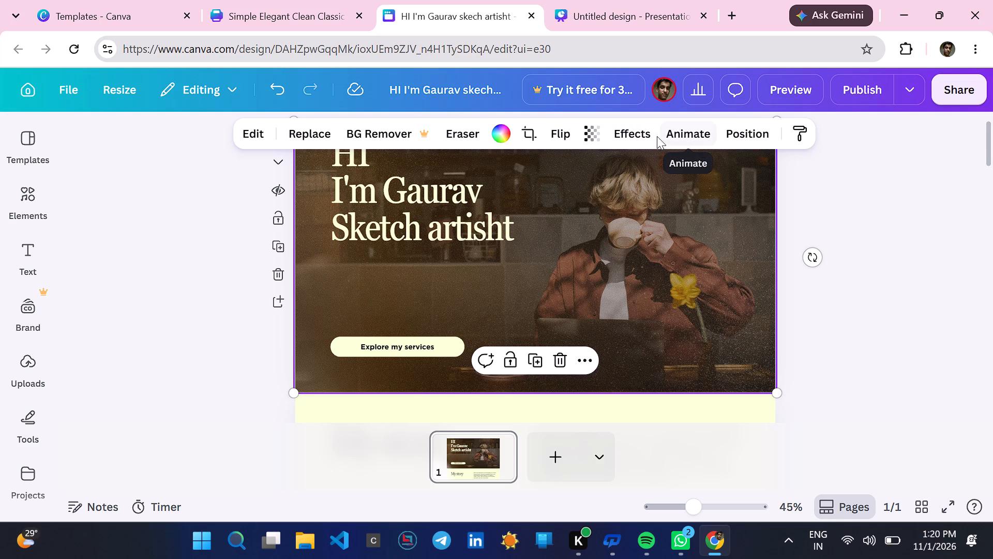
Add a paragraph text box and place it below the hero heading, aligned with the heading's left edge.
{"action": "left_click", "coordinate": [21, 251]}
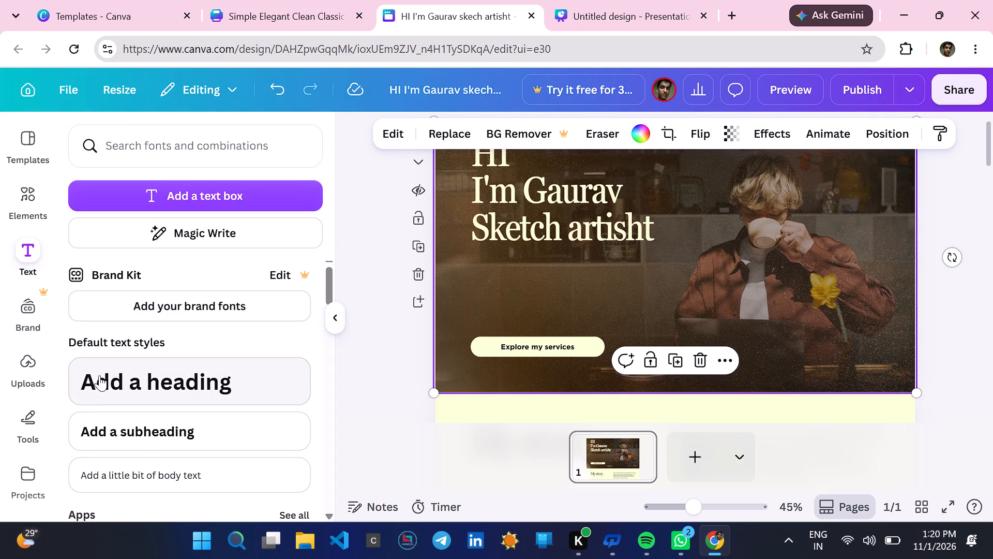
{"action": "left_click", "coordinate": [233, 193]}
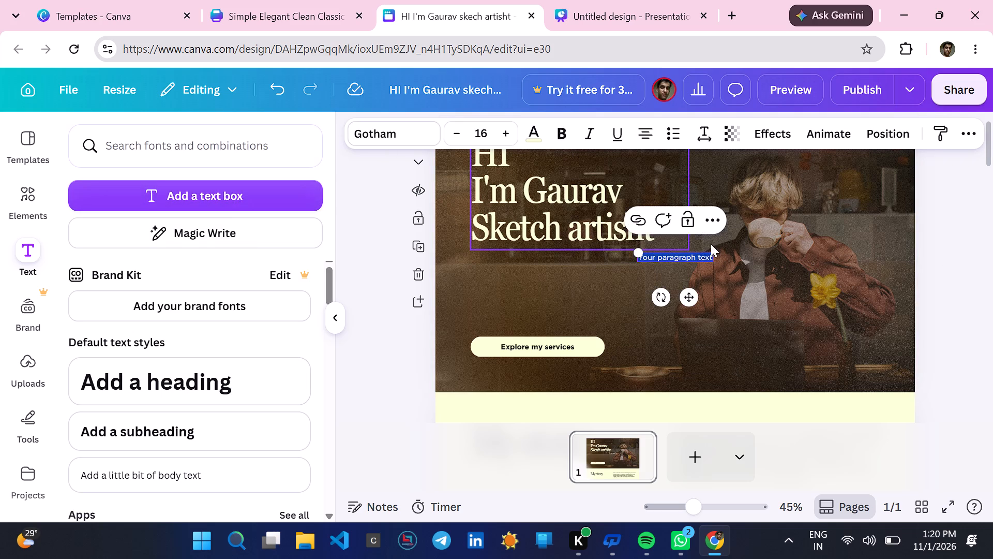
{"action": "left_click", "coordinate": [695, 261]}
{"action": "left_click_drag", "start_coordinate": [705, 255], "coordinate": [738, 270]}
{"action": "left_click_drag", "start_coordinate": [729, 274], "coordinate": [524, 279]}
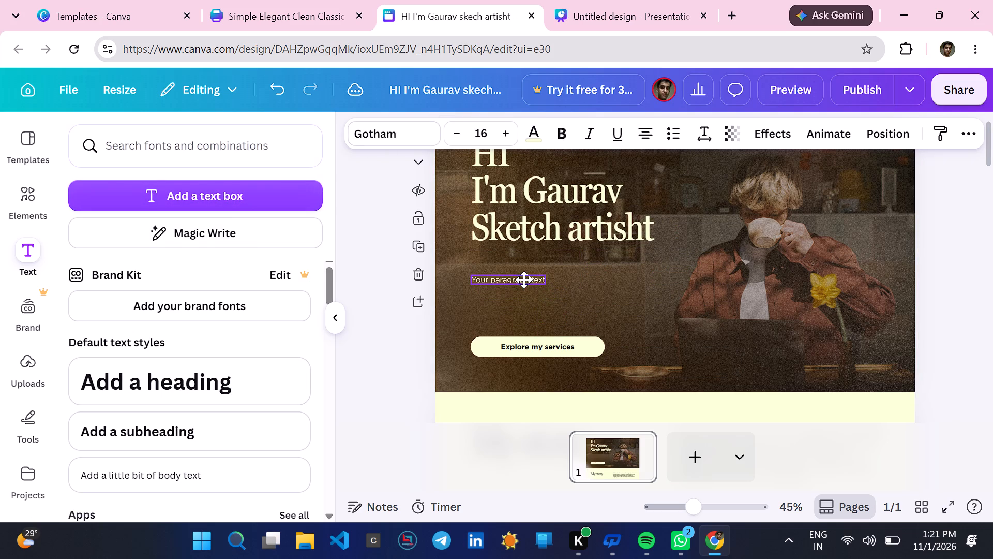
{"action": "left_click_drag", "start_coordinate": [524, 279], "coordinate": [523, 277]}
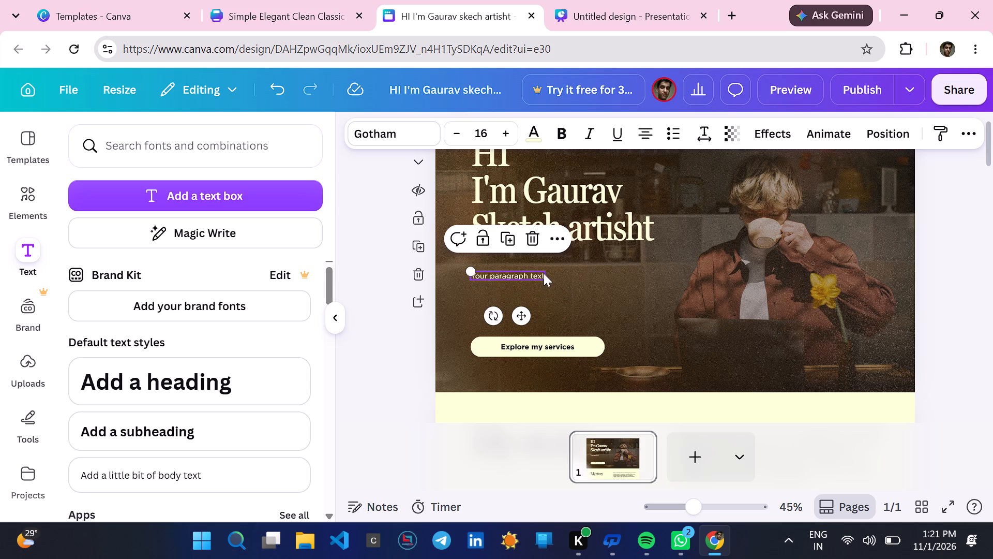
Widen the new paragraph text box to nearly the heading's width and scale its text to about size 16.1.
{"action": "left_click_drag", "start_coordinate": [546, 273], "coordinate": [621, 287]}
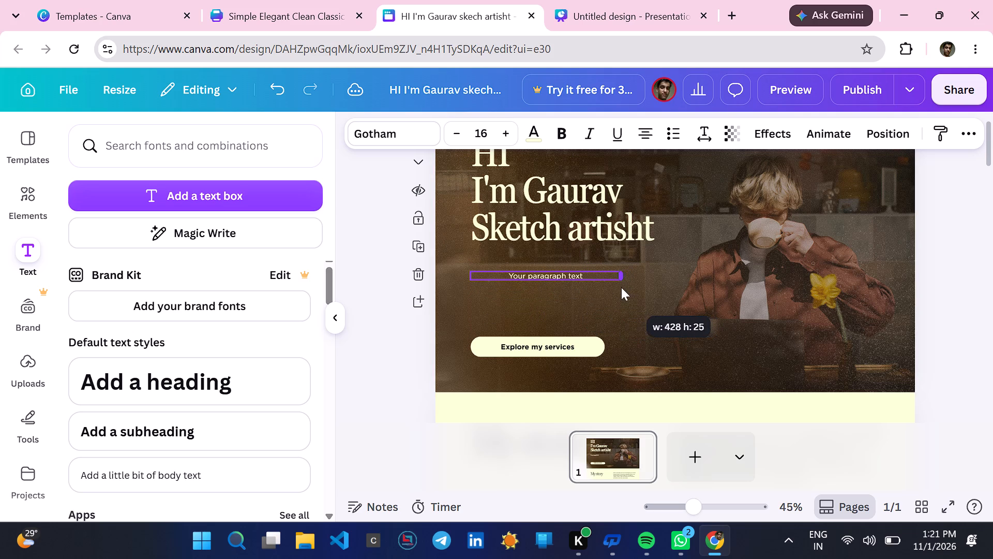
{"action": "left_click_drag", "start_coordinate": [621, 287], "coordinate": [618, 287]}
{"action": "left_click_drag", "start_coordinate": [614, 280], "coordinate": [624, 299]}
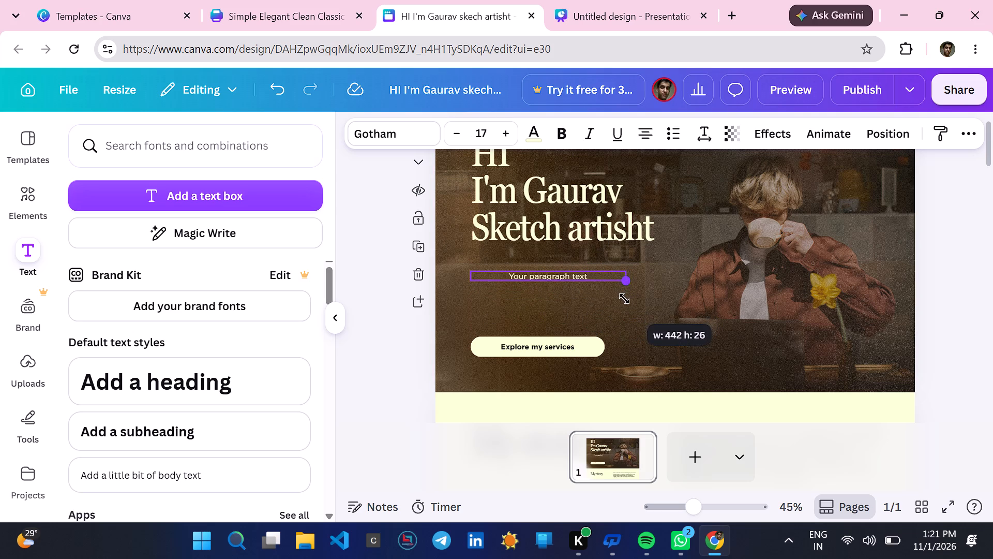
{"action": "left_click_drag", "start_coordinate": [624, 299], "coordinate": [615, 287]}
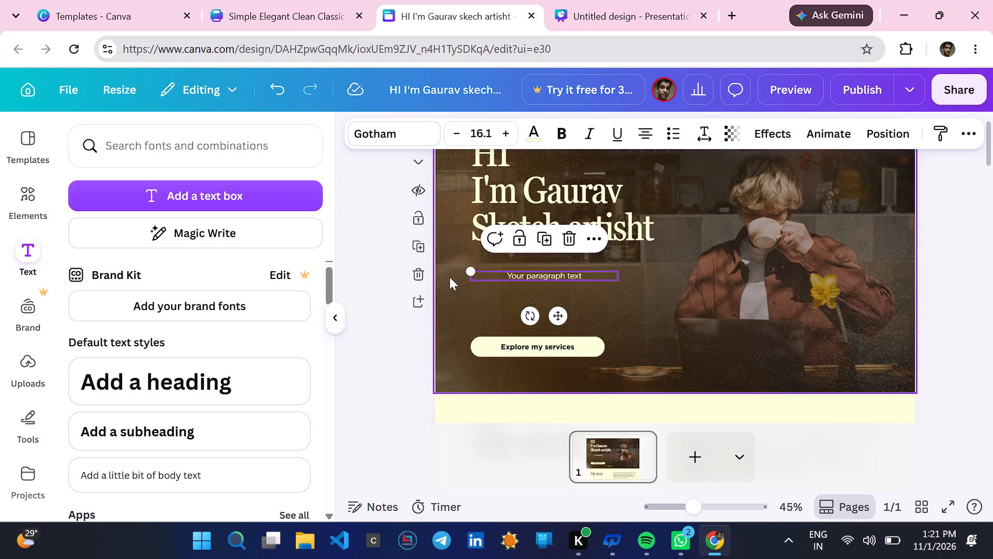
Move the paragraph text box slightly down, between the heading and the Explore my services button.
{"action": "left_click", "coordinate": [504, 268]}
{"action": "left_click", "coordinate": [526, 271]}
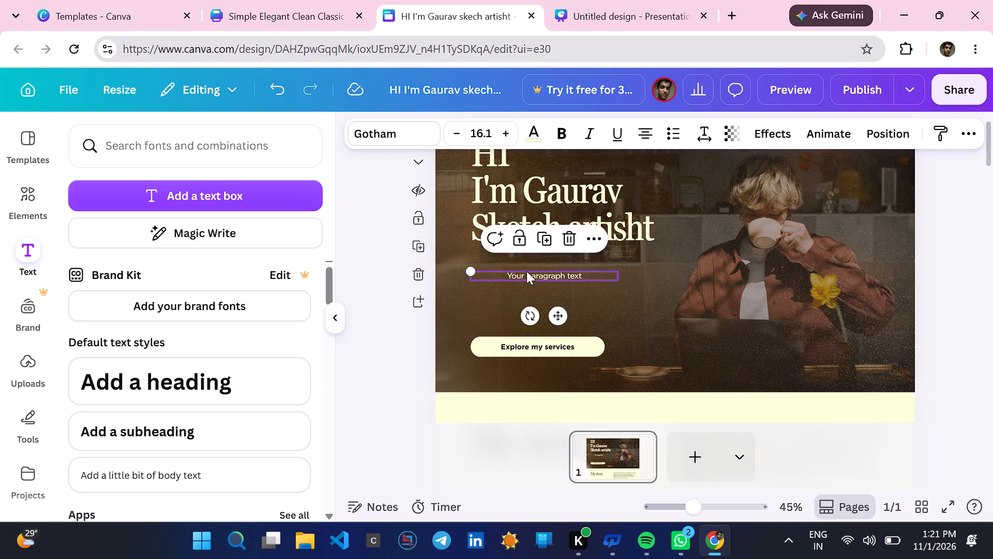
{"action": "left_click_drag", "start_coordinate": [556, 308], "coordinate": [560, 320]}
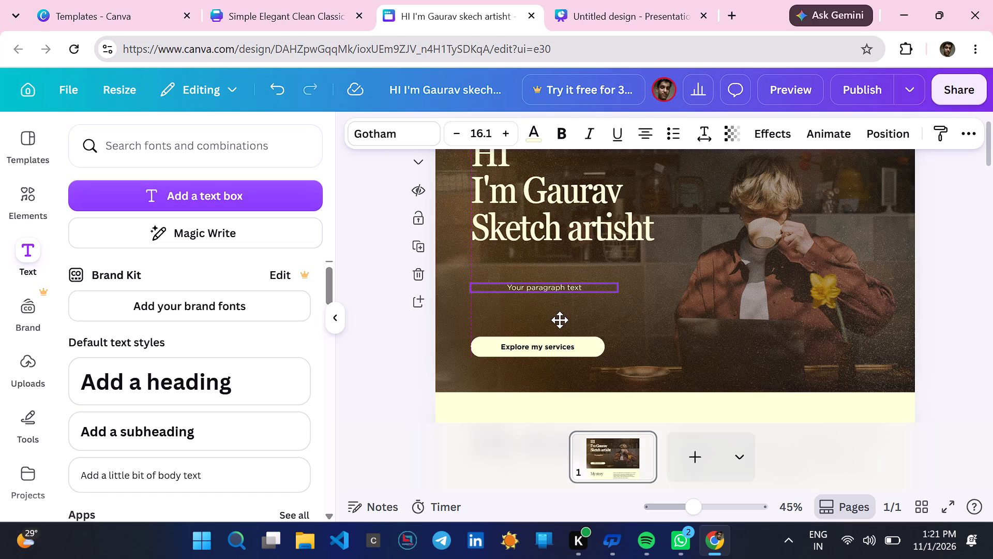
{"action": "left_click_drag", "start_coordinate": [560, 320], "coordinate": [553, 316]}
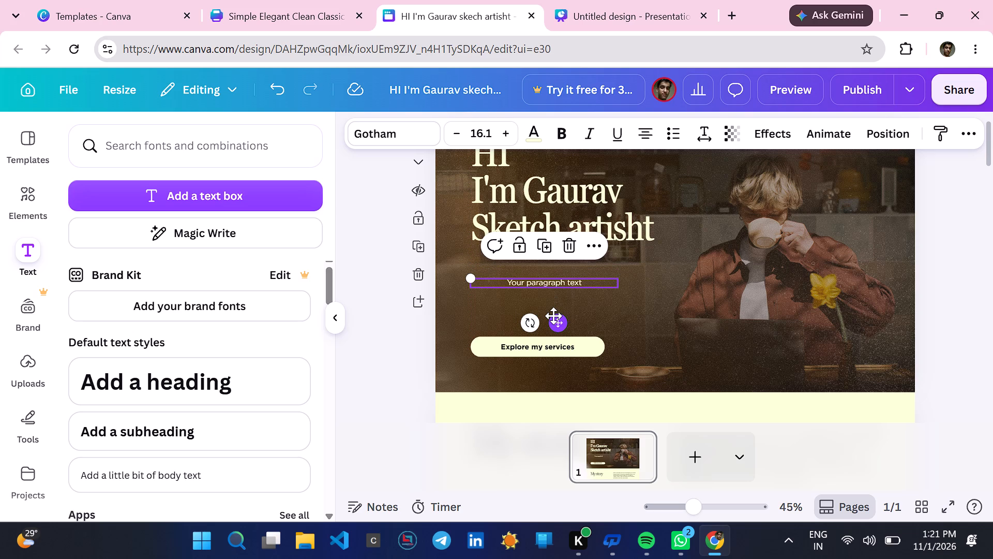
{"action": "scroll", "coordinate": [693, 298], "scroll_direction": "up", "scroll_amount": 1}
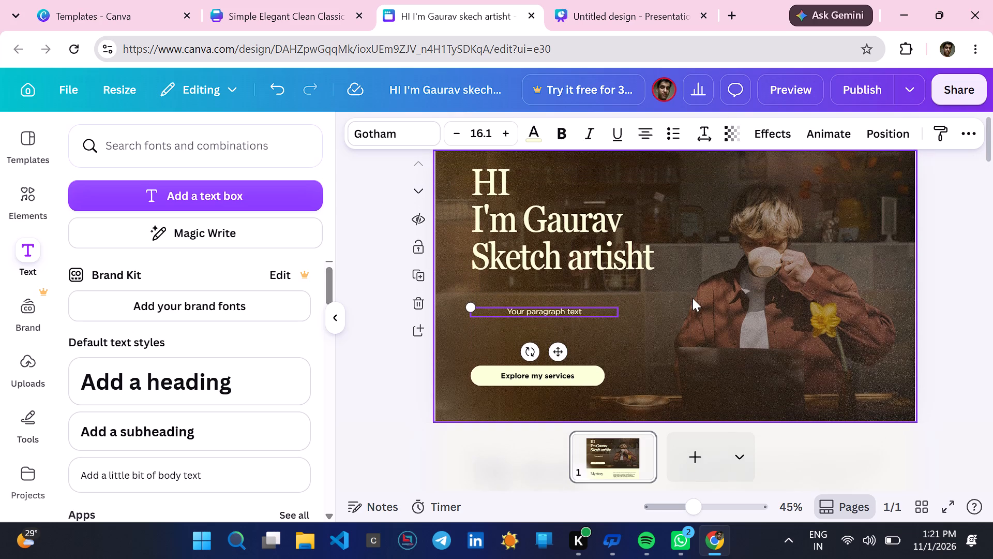
{"action": "scroll", "coordinate": [693, 298], "scroll_direction": "up", "scroll_amount": 1}
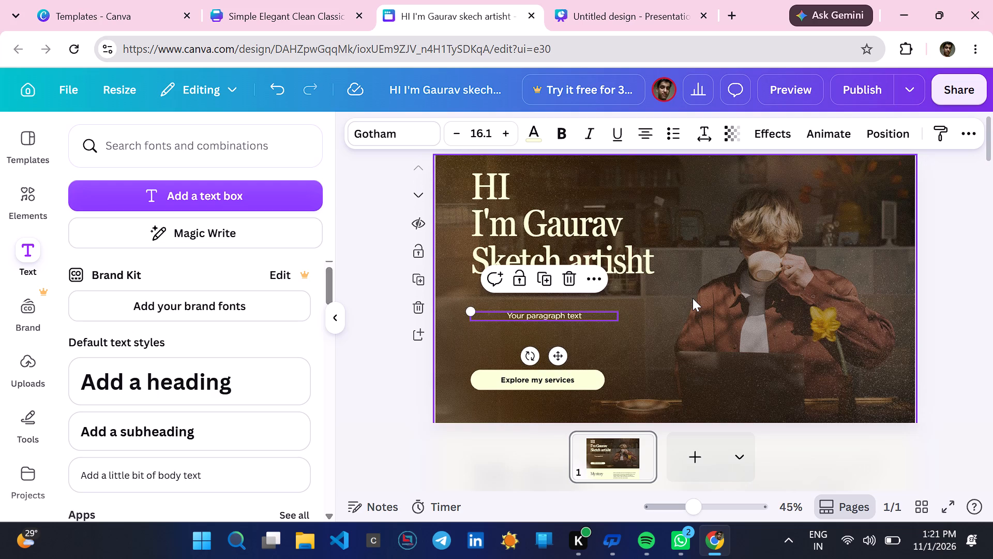
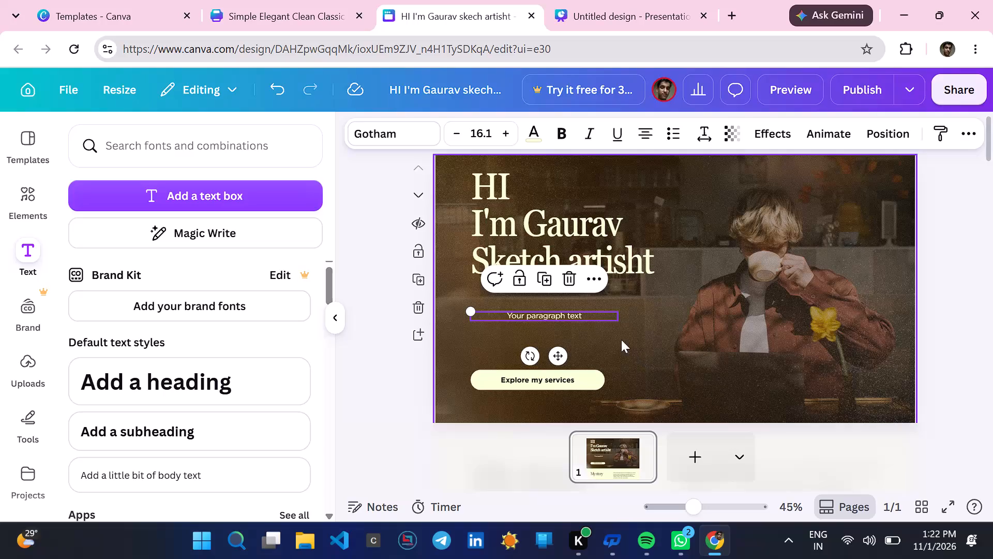
Clear the placeholder text from the paragraph text box below the hero heading.
{"action": "left_click", "coordinate": [582, 314]}
{"action": "key", "text": "g"}
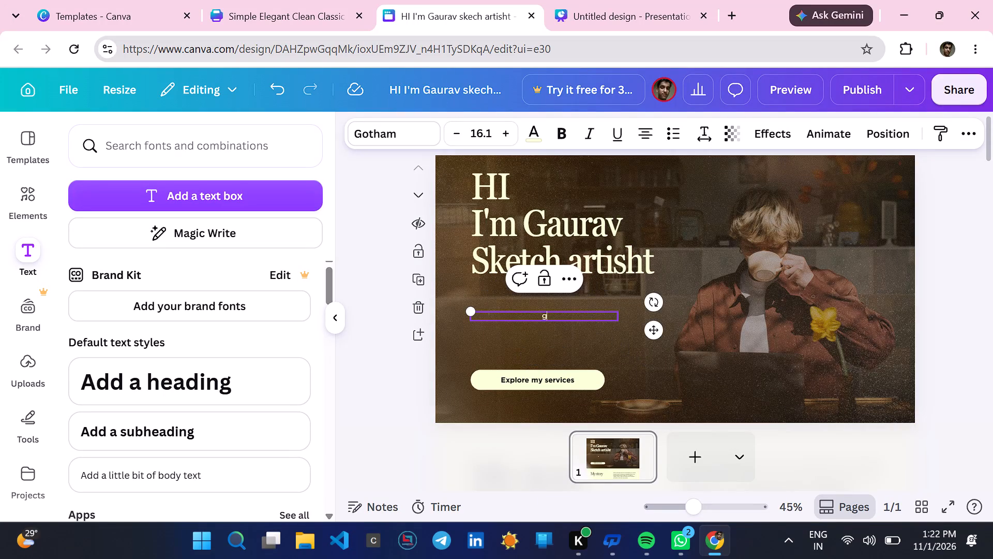
{"action": "key", "text": "BackSpace"}
{"action": "key", "text": "BackSpace"}
{"action": "key", "text": "i"}
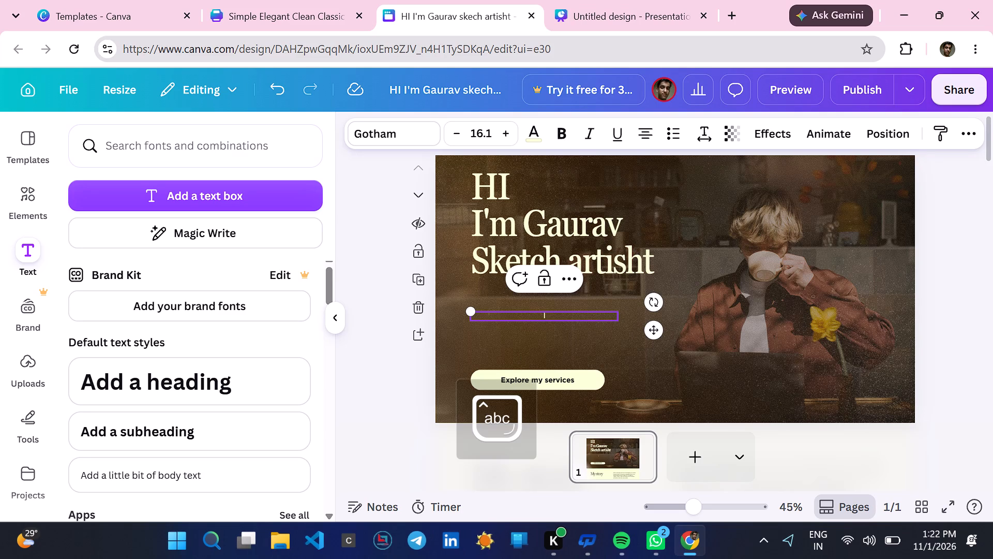
{"action": "key", "text": "BackSpace"}
Add a heading-style text box below the hero heading, scale it to about size 39.9 and widen it to fit one line.
{"action": "scroll", "coordinate": [201, 357], "scroll_direction": "down", "scroll_amount": 1}
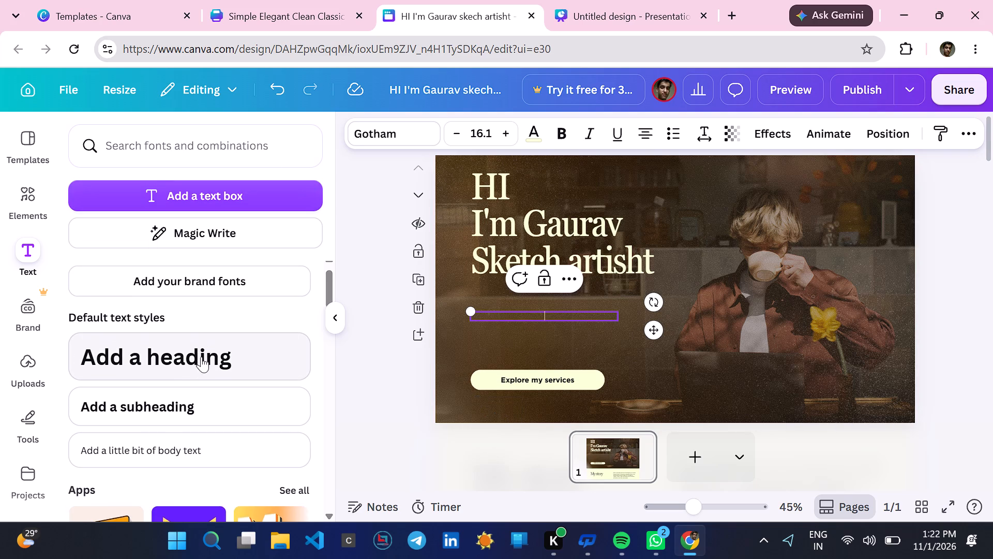
{"action": "scroll", "coordinate": [201, 357], "scroll_direction": "down", "scroll_amount": 1}
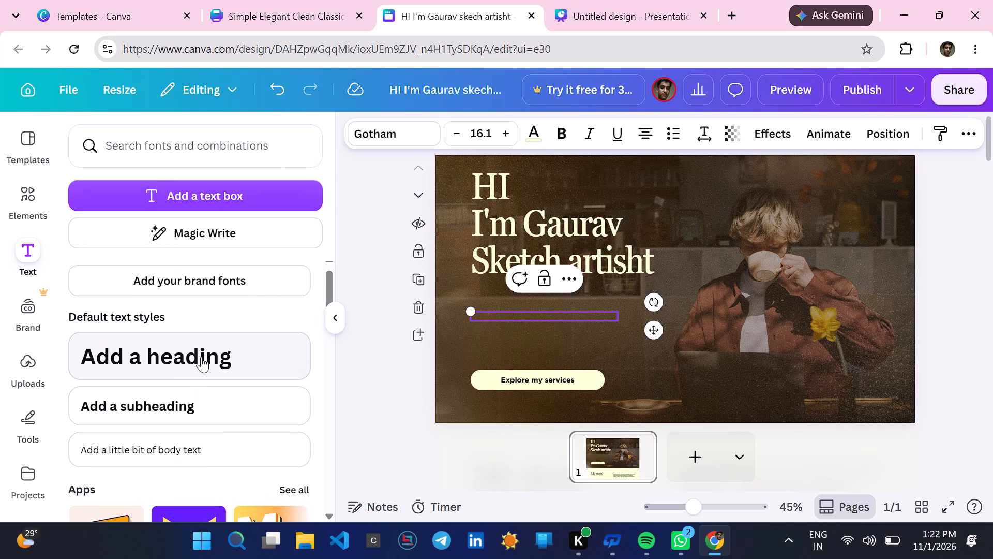
{"action": "left_click", "coordinate": [201, 357]}
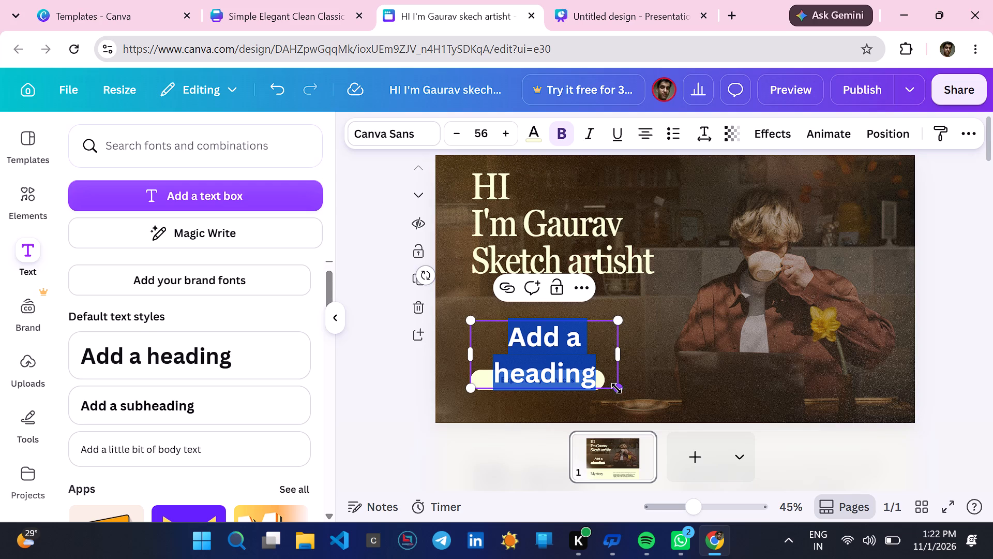
{"action": "left_click_drag", "start_coordinate": [619, 394], "coordinate": [590, 344]}
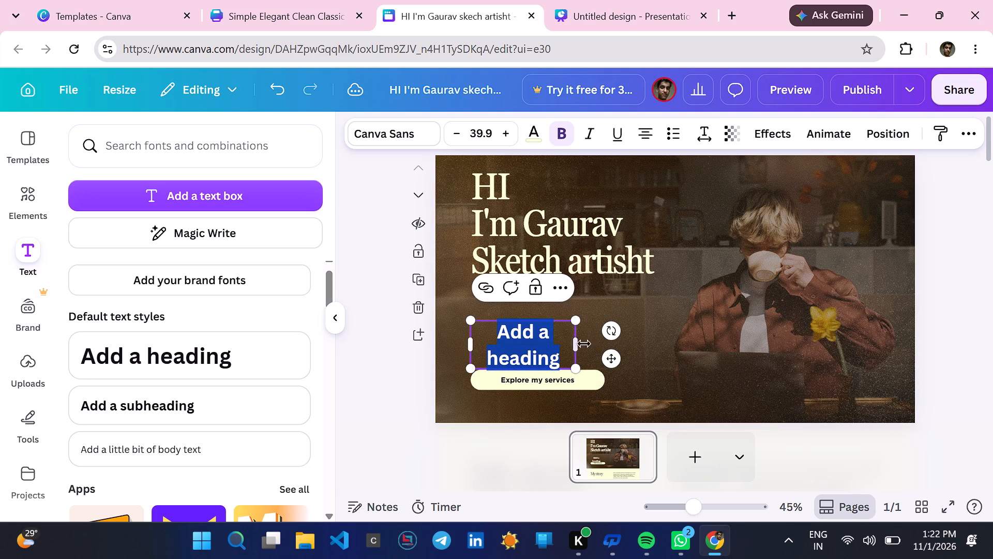
{"action": "left_click_drag", "start_coordinate": [578, 336], "coordinate": [633, 326]}
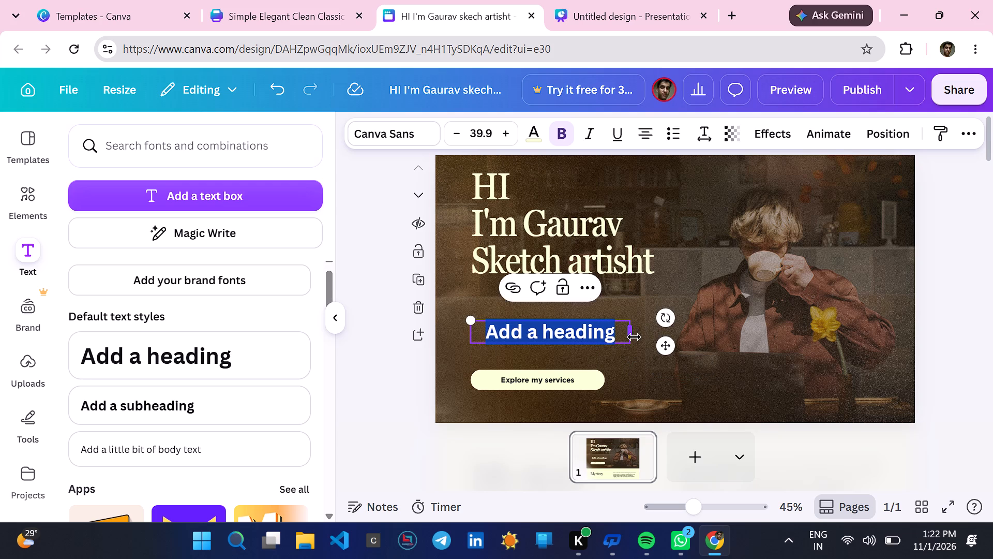
Replace the new heading's placeholder text with "I bring ideas to life through the raw".
{"action": "key", "text": "BackSpace"}
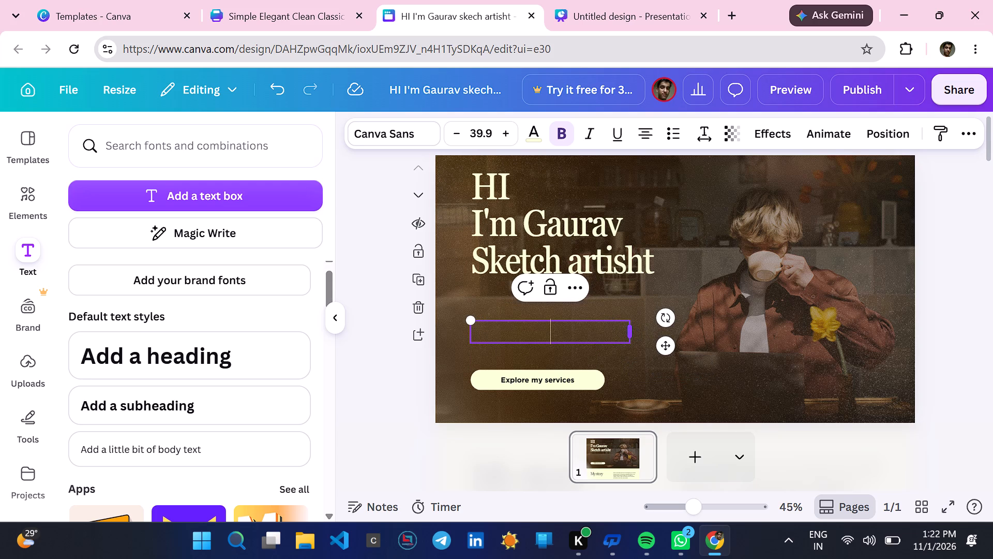
{"action": "key", "text": "i"}
{"action": "key", "text": "i"}
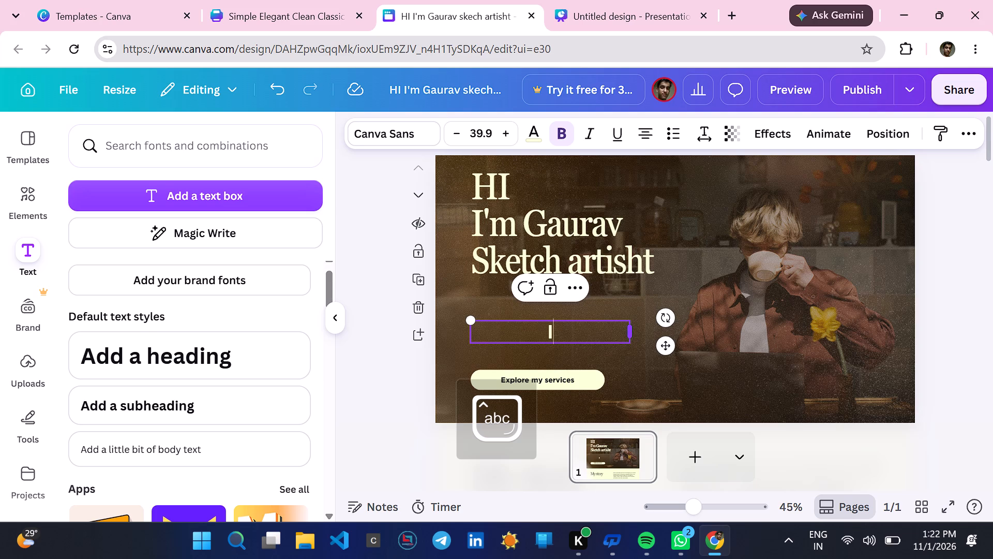
{"action": "key", "text": "space"}
{"action": "type", "text": "br"}
{"action": "type", "text": "ing"}
{"action": "key", "text": "space"}
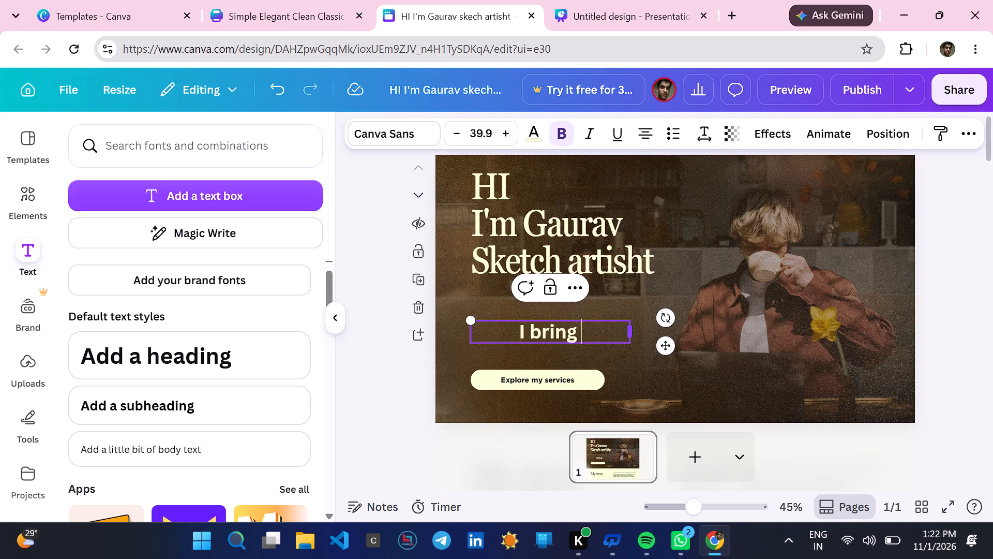
{"action": "type", "text": "ideas"}
{"action": "key", "text": "space"}
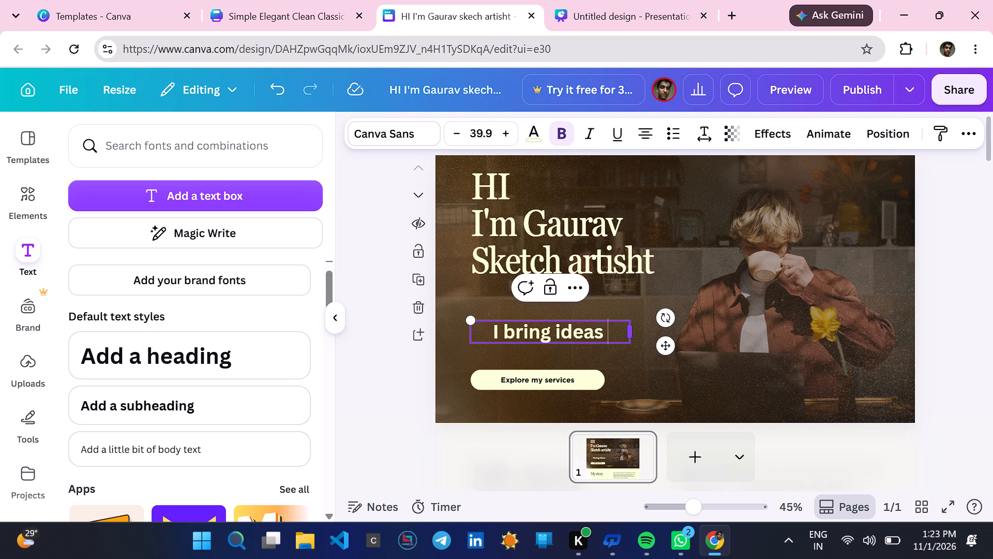
{"action": "type", "text": "to"}
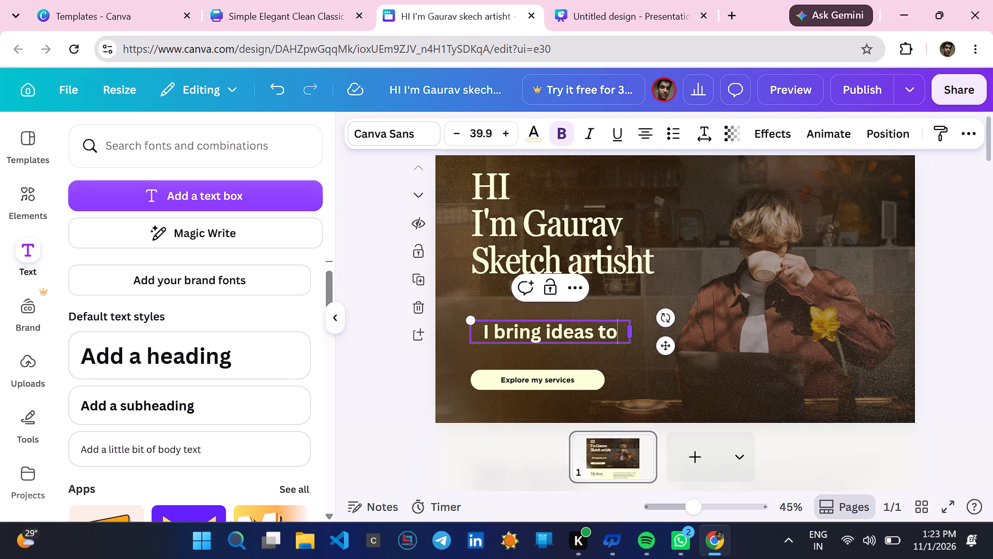
{"action": "key", "text": "space"}
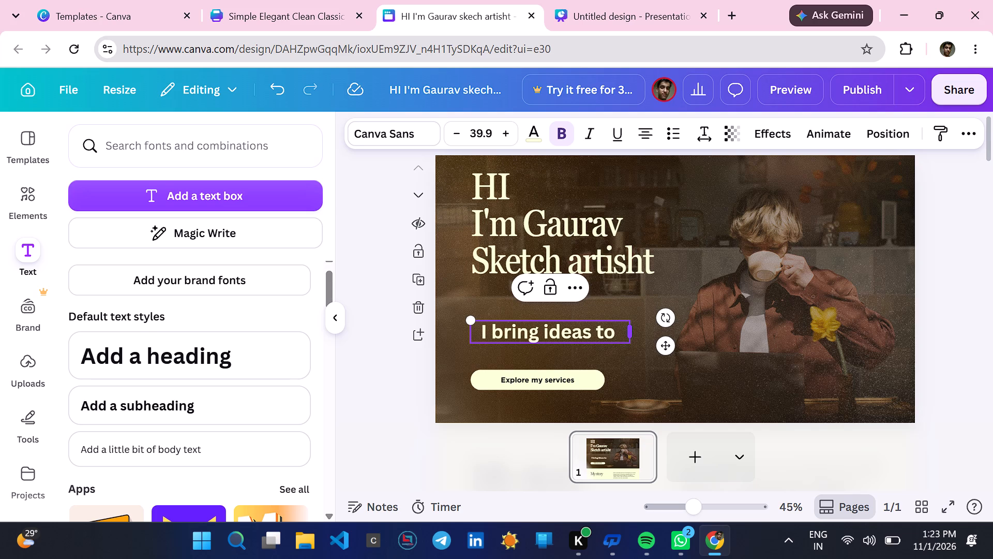
{"action": "type", "text": "life thro"}
{"action": "type", "text": "ug"}
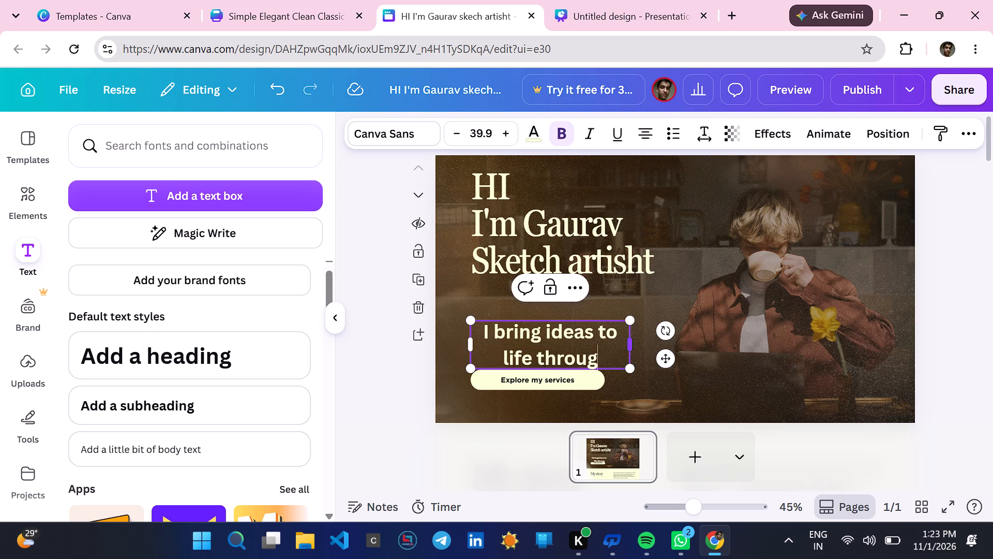
{"action": "key", "text": "h"}
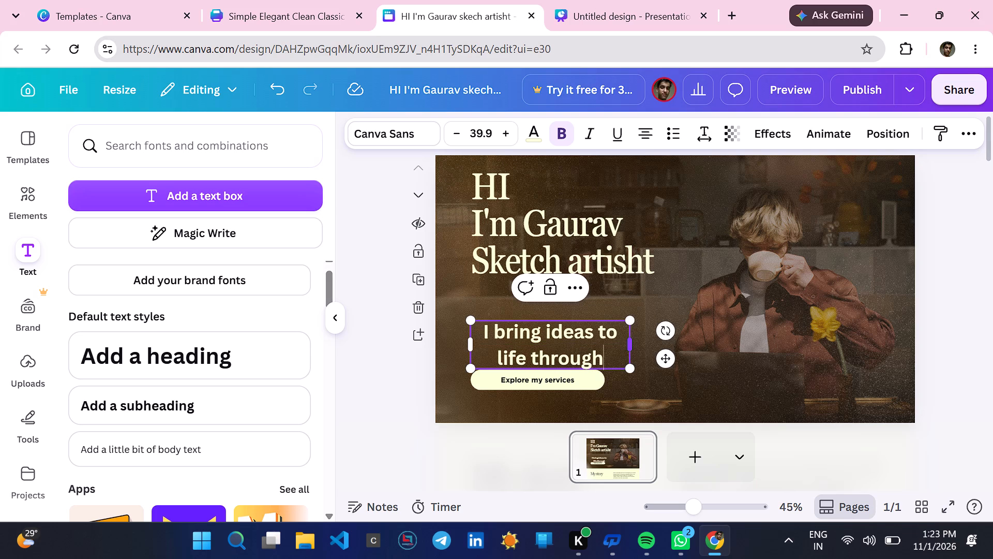
{"action": "key", "text": "space"}
{"action": "type", "text": "the"}
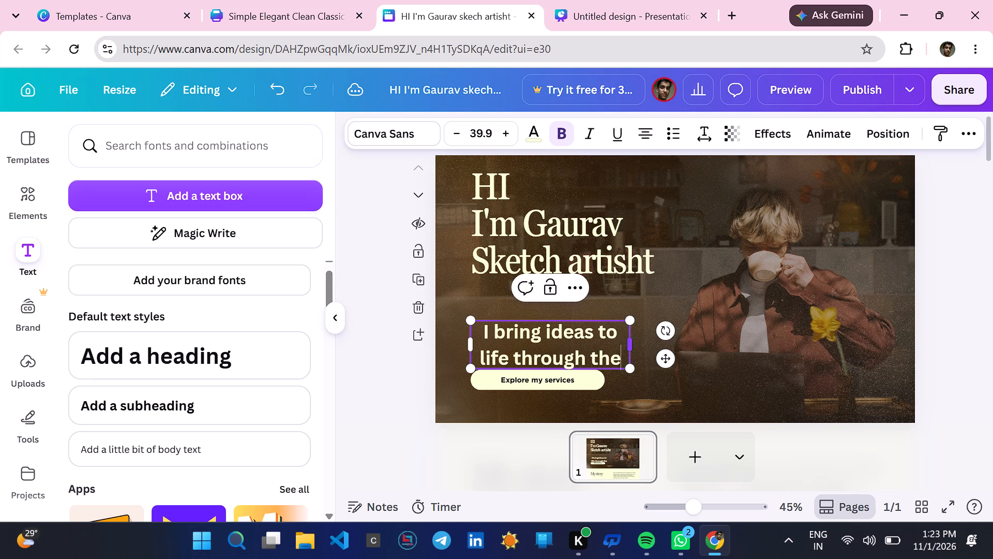
{"action": "key", "text": "space"}
{"action": "type", "text": "raw"}
{"action": "key", "text": "space"}
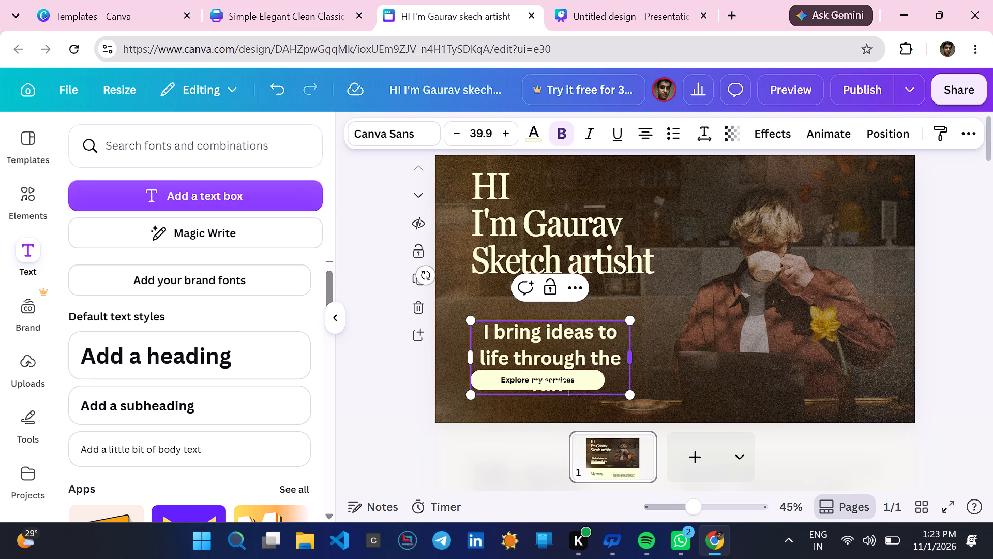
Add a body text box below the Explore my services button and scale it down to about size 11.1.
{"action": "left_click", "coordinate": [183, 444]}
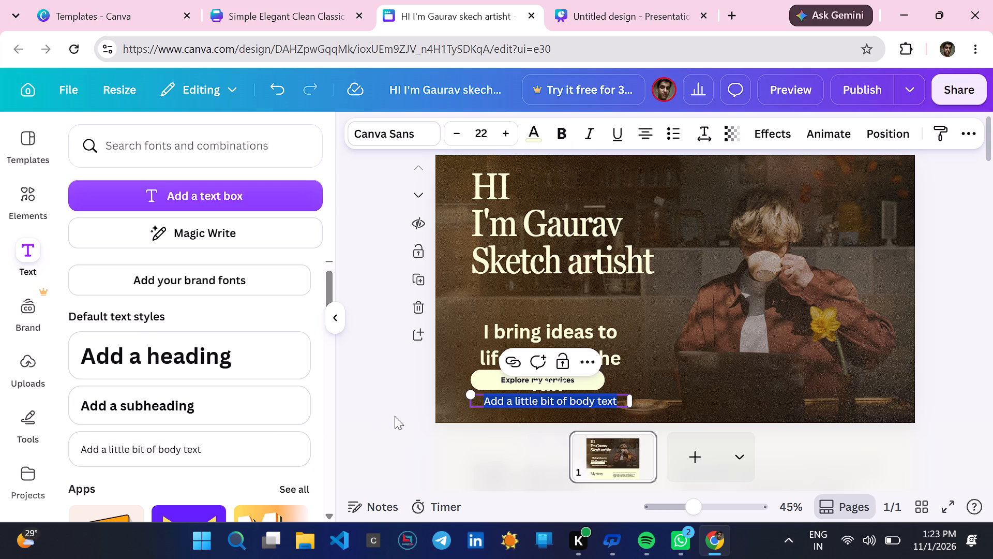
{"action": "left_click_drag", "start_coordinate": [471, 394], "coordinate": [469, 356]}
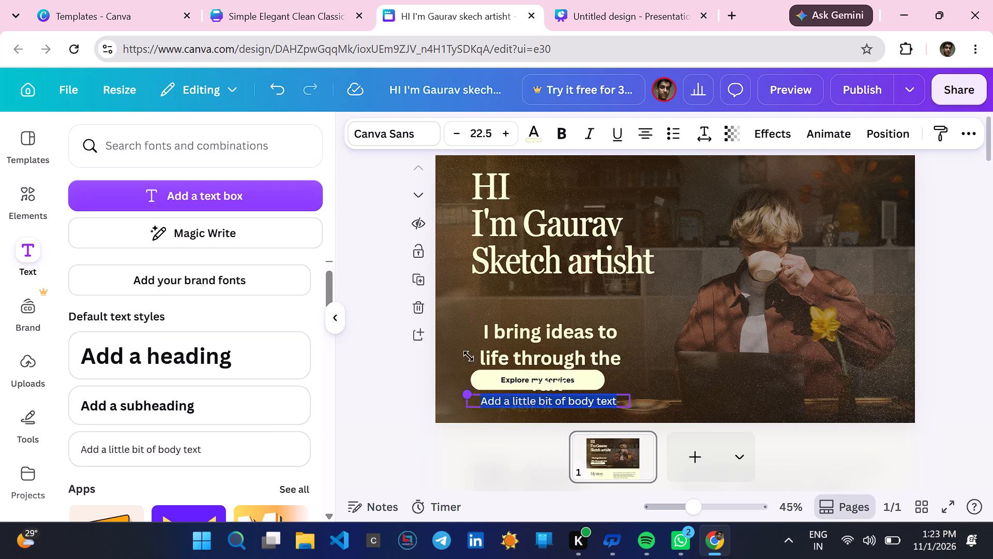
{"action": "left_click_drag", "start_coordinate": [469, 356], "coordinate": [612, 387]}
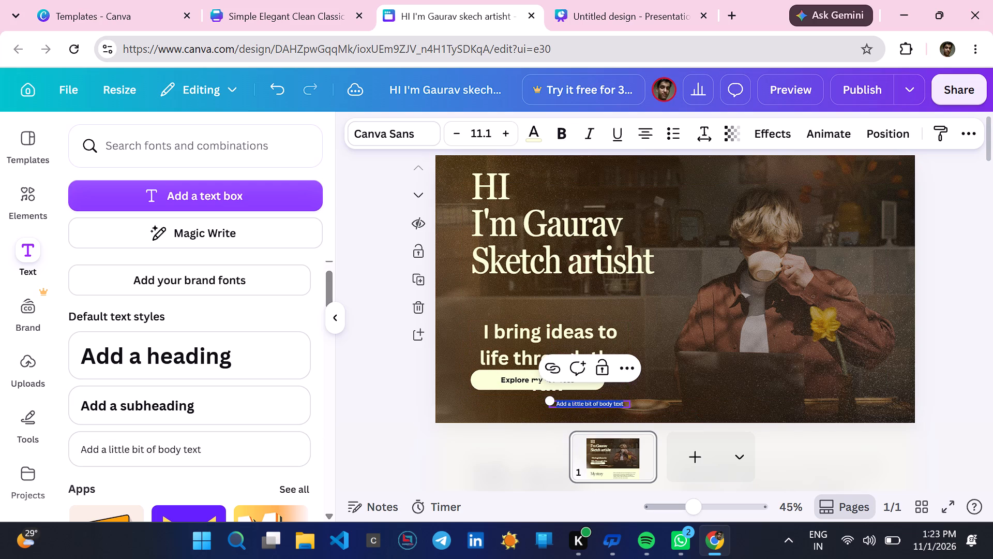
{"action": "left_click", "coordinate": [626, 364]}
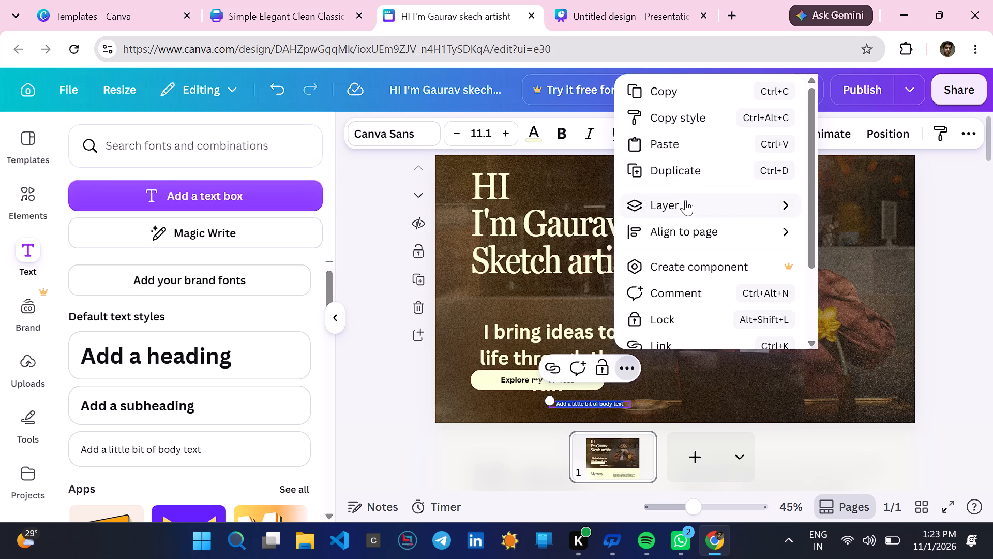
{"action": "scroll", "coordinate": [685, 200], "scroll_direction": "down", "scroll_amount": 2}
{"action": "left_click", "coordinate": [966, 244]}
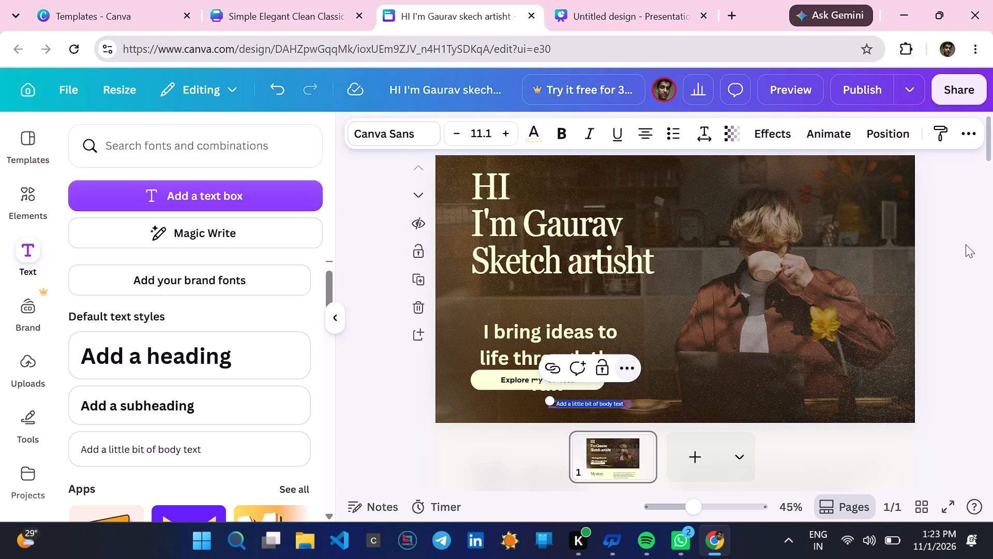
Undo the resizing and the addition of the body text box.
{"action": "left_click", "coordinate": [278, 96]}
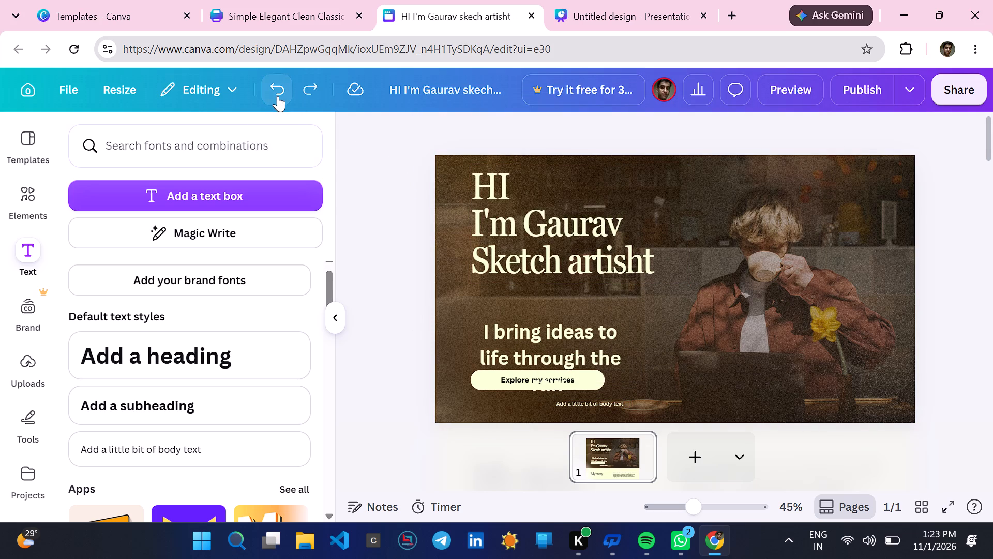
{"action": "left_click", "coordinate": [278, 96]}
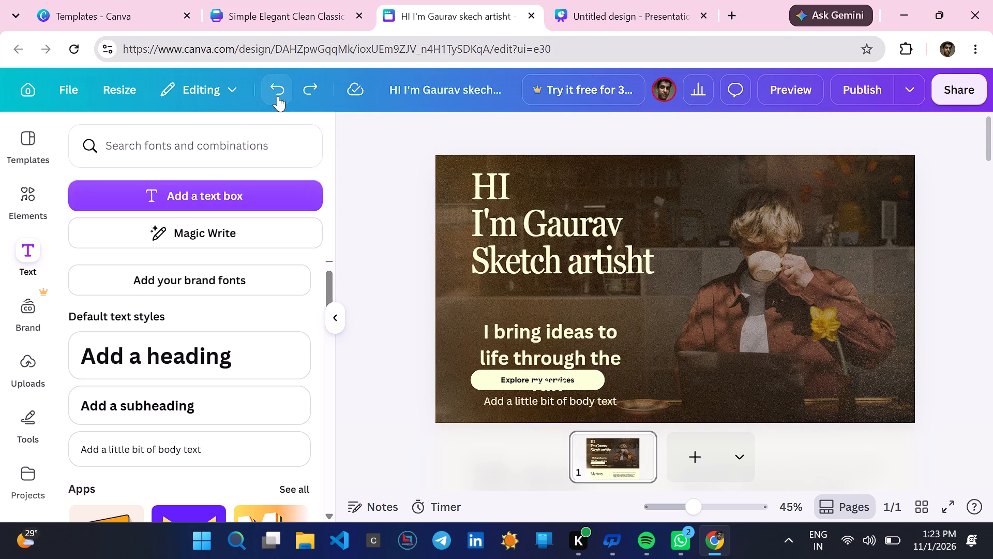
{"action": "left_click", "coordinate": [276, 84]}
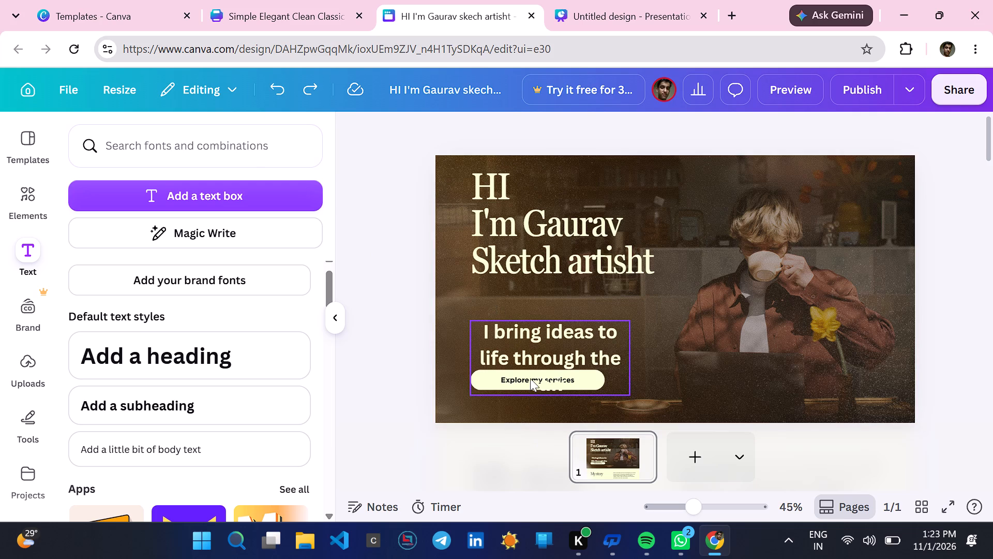
Move the "I bring ideas to life through the raw" text up so it sits just above the Explore my services button.
{"action": "left_click_drag", "start_coordinate": [529, 378], "coordinate": [524, 351]}
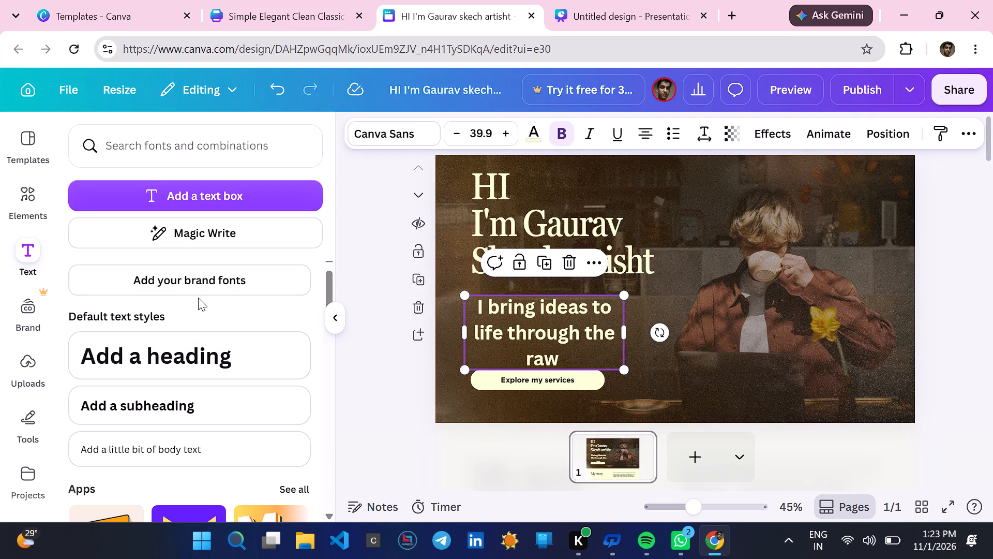
Browse the text styles and add four default heading text boxes to the hero section.
{"action": "scroll", "coordinate": [128, 385], "scroll_direction": "down", "scroll_amount": 2}
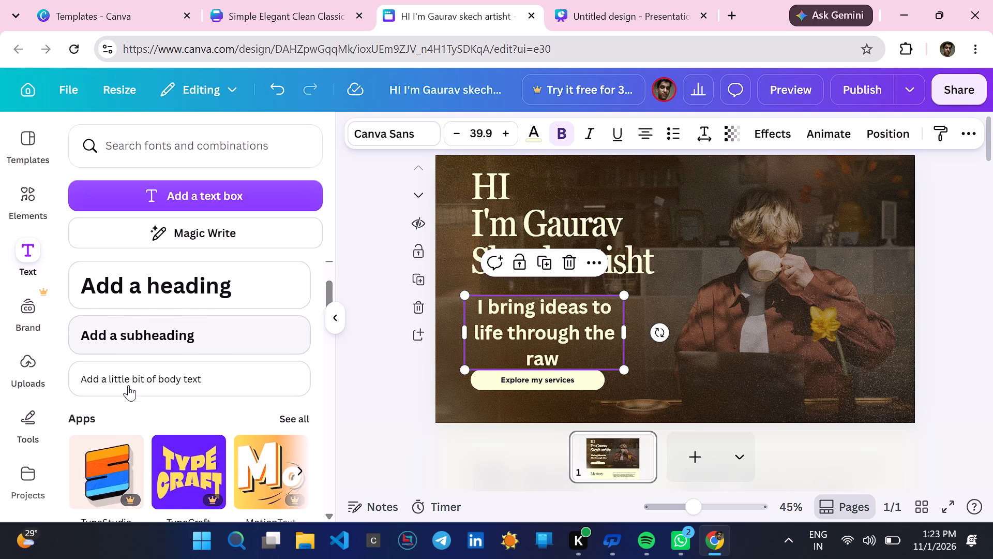
{"action": "scroll", "coordinate": [128, 385], "scroll_direction": "down", "scroll_amount": 11}
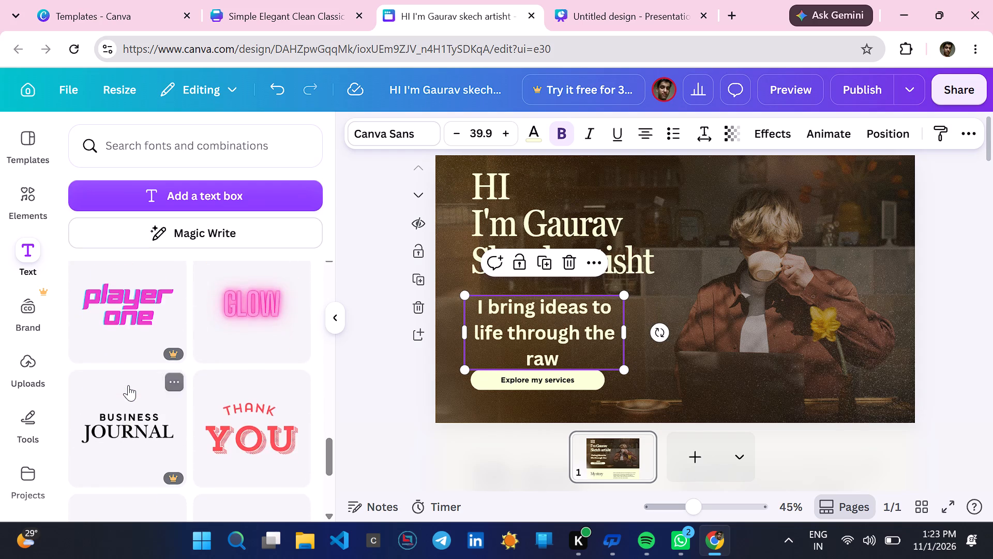
{"action": "scroll", "coordinate": [128, 385], "scroll_direction": "down", "scroll_amount": 4}
{"action": "scroll", "coordinate": [128, 385], "scroll_direction": "up", "scroll_amount": 3}
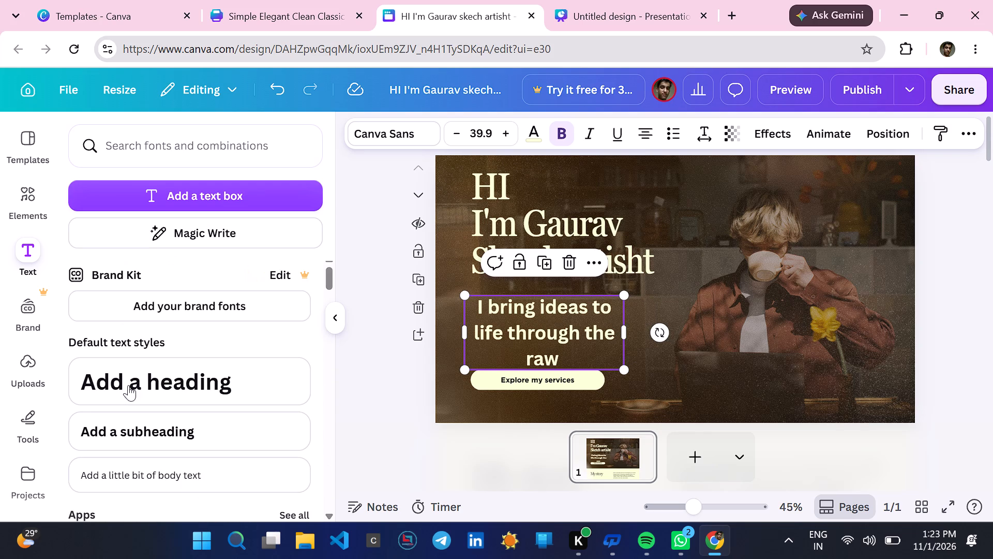
{"action": "scroll", "coordinate": [211, 346], "scroll_direction": "down", "scroll_amount": 1}
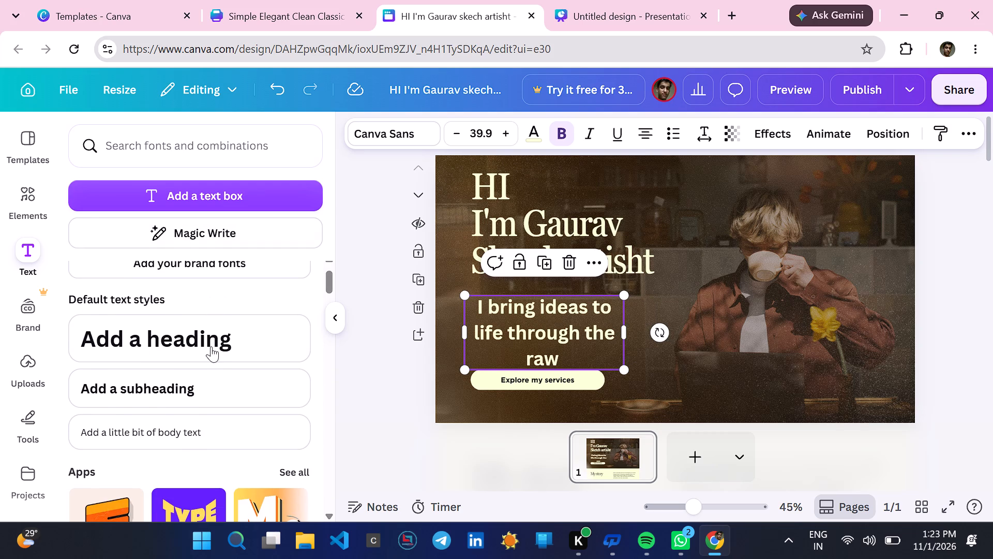
{"action": "left_click", "coordinate": [211, 346]}
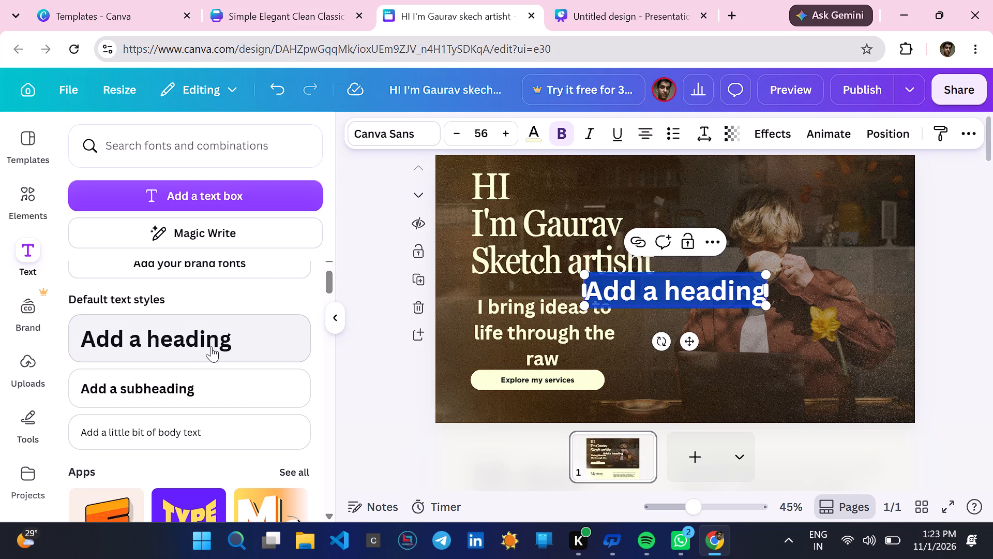
{"action": "left_click", "coordinate": [211, 346]}
{"action": "left_click", "coordinate": [211, 346]}
{"action": "left_click", "coordinate": [211, 346]}
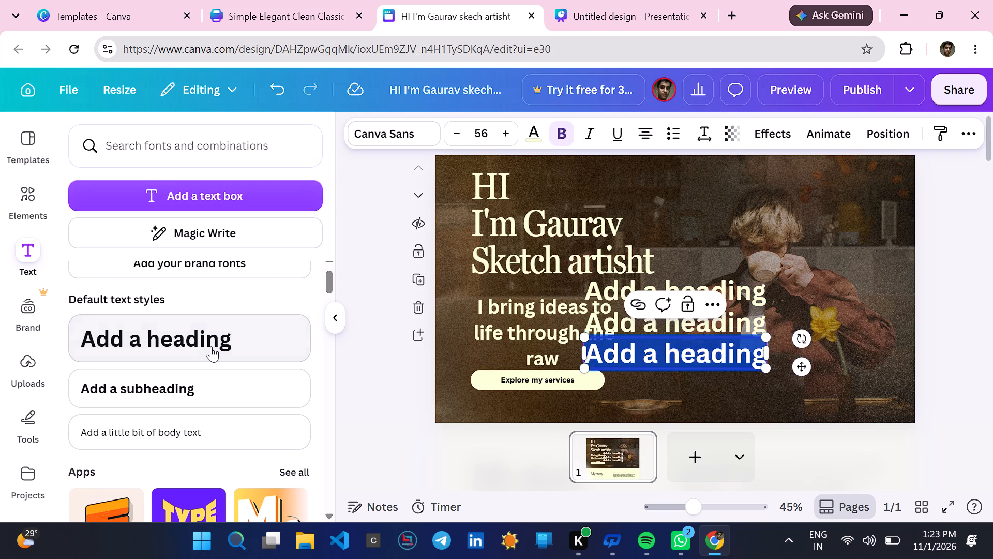
Undo the added heading boxes and the heading-style tagline, back to the tiny one-letter text below the hero heading.
{"action": "triple_click", "coordinate": [279, 81]}
{"action": "double_click", "coordinate": [279, 81]}
{"action": "left_click", "coordinate": [279, 81]}
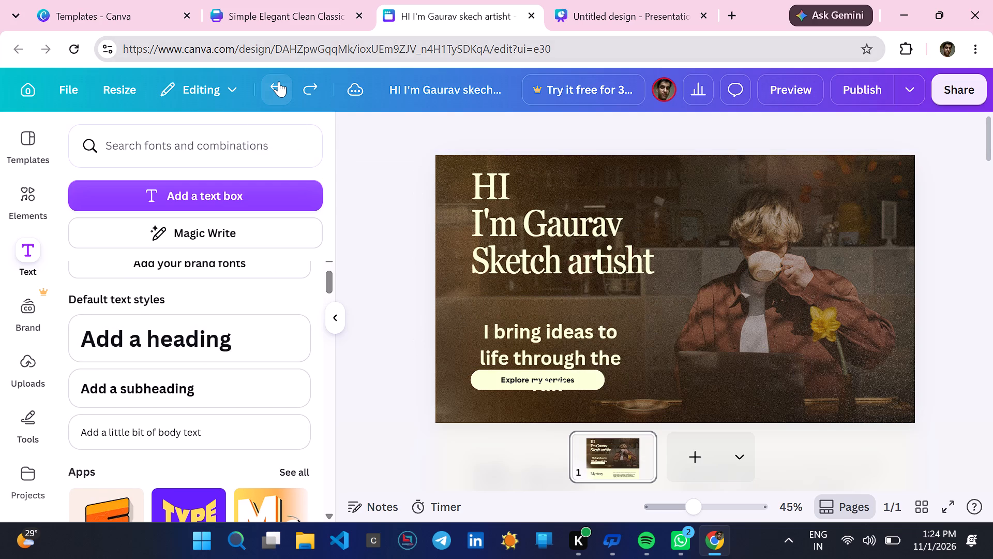
{"action": "left_click", "coordinate": [279, 81]}
{"action": "left_click", "coordinate": [279, 81]}
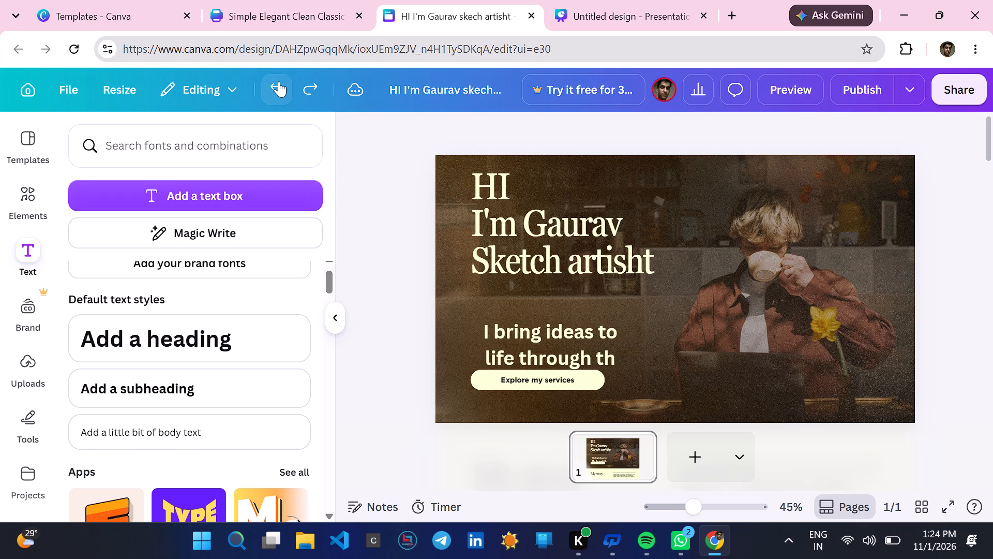
{"action": "left_click", "coordinate": [279, 81]}
{"action": "triple_click", "coordinate": [279, 81]}
{"action": "triple_click", "coordinate": [279, 81]}
{"action": "triple_click", "coordinate": [279, 81]}
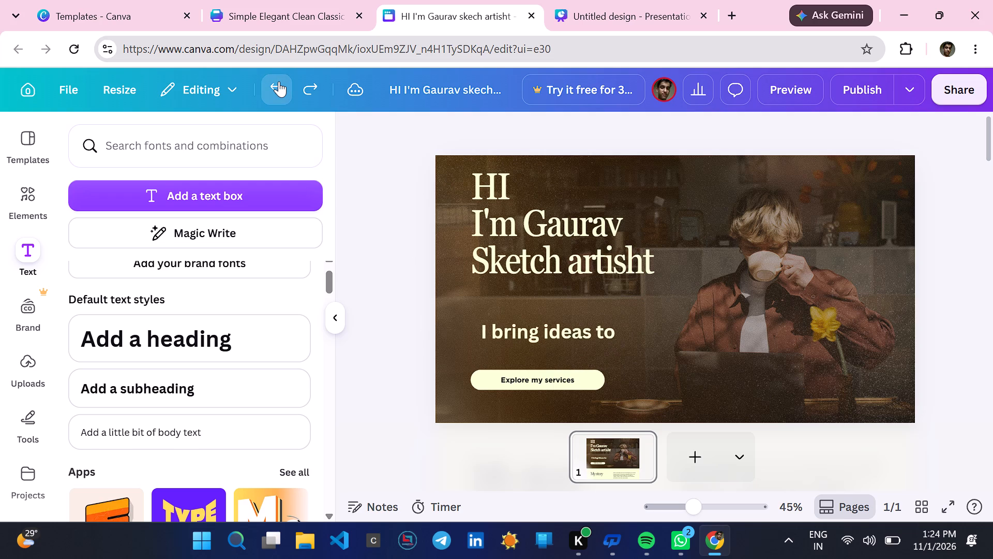
{"action": "triple_click", "coordinate": [279, 81]}
{"action": "double_click", "coordinate": [279, 81]}
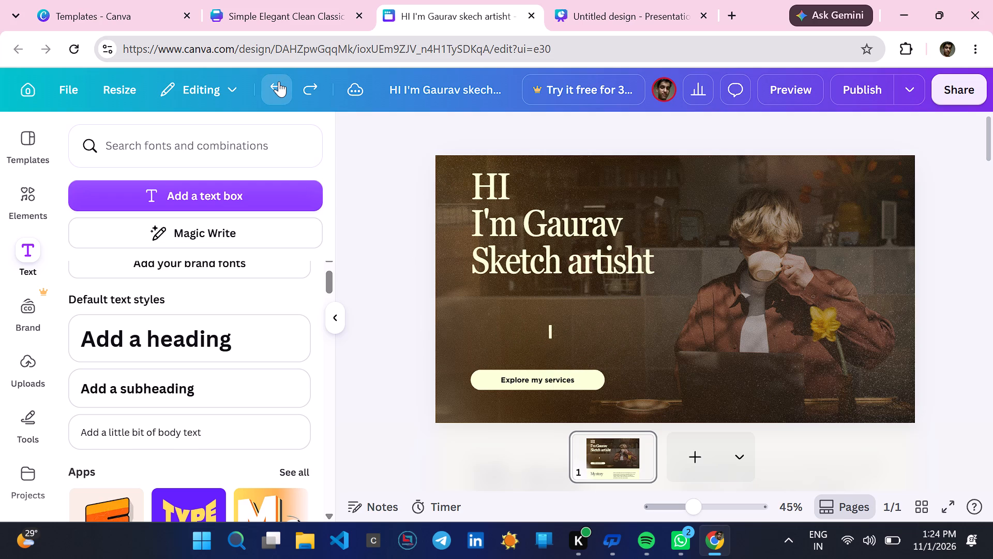
{"action": "left_click", "coordinate": [279, 81]}
{"action": "left_click", "coordinate": [279, 81]}
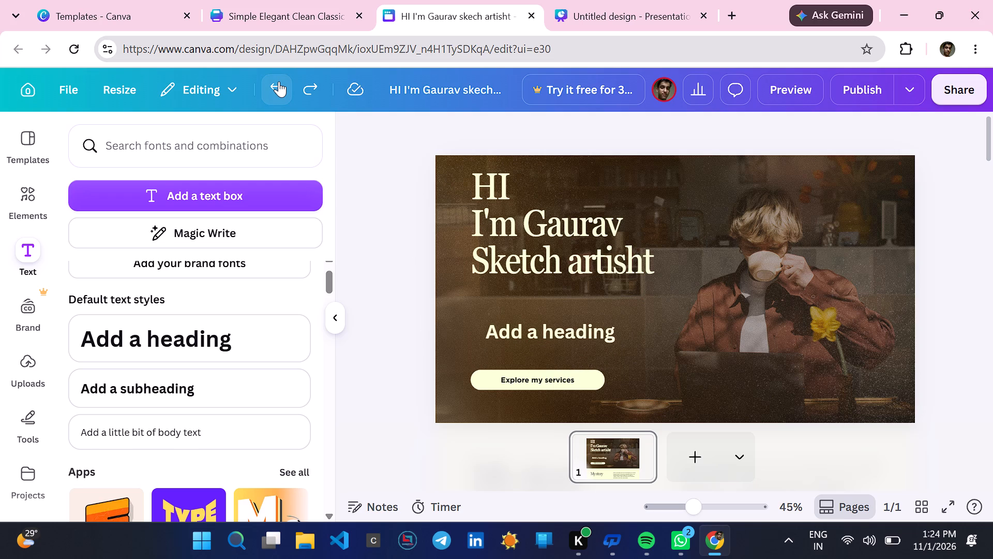
{"action": "left_click", "coordinate": [279, 81]}
{"action": "left_click", "coordinate": [279, 81]}
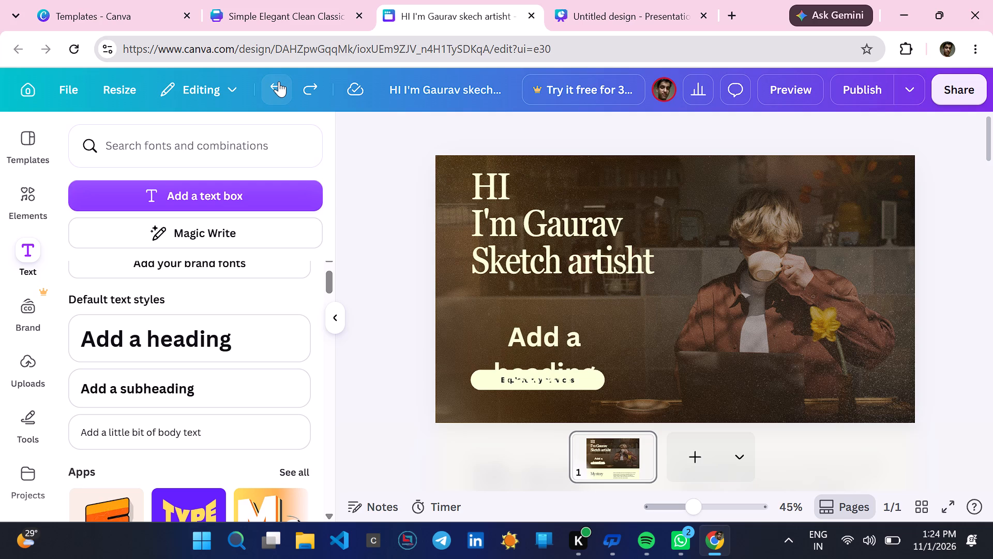
{"action": "left_click", "coordinate": [279, 81]}
{"action": "left_click", "coordinate": [279, 81]}
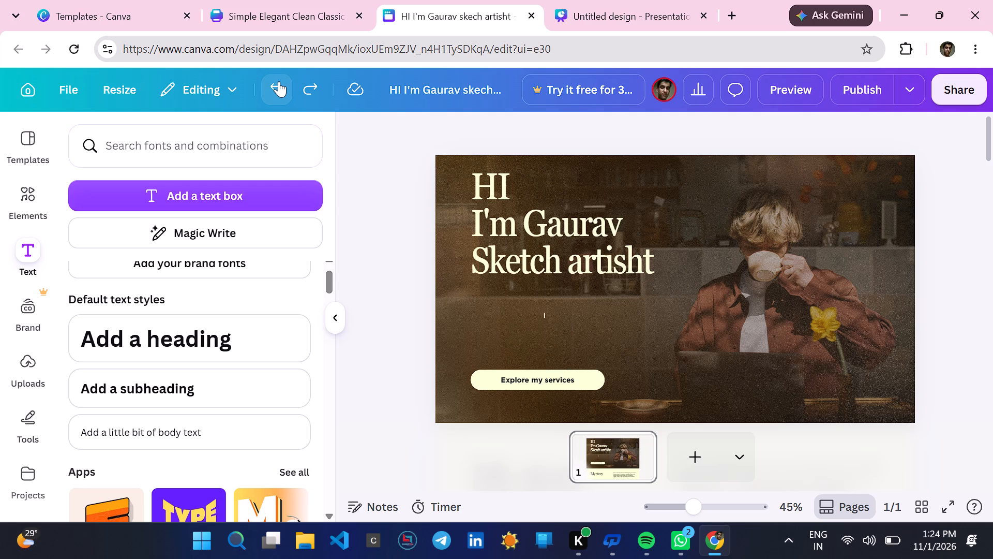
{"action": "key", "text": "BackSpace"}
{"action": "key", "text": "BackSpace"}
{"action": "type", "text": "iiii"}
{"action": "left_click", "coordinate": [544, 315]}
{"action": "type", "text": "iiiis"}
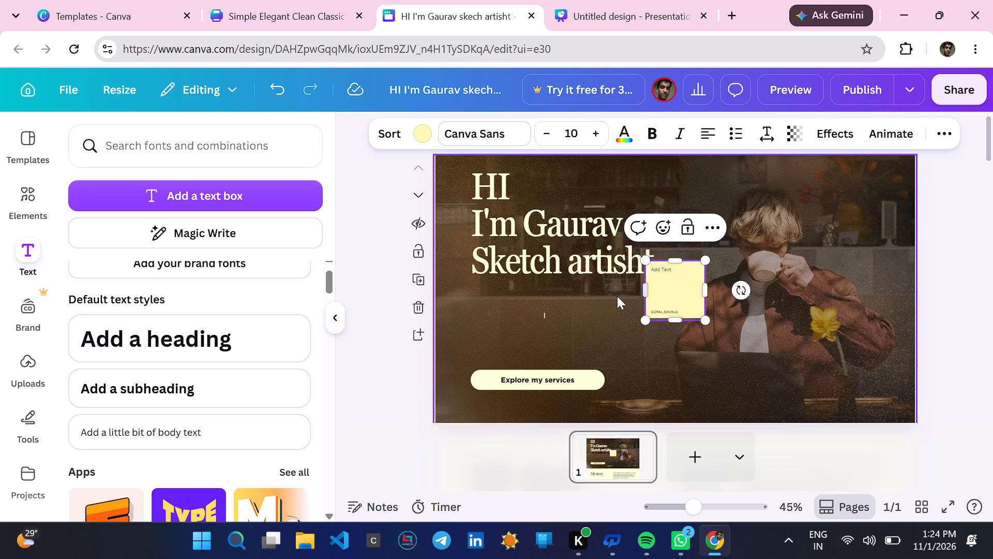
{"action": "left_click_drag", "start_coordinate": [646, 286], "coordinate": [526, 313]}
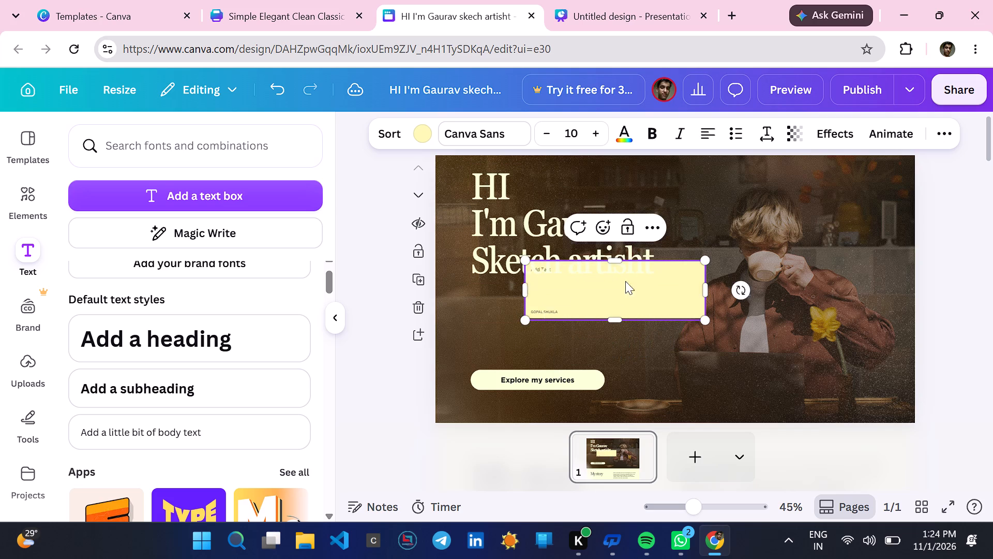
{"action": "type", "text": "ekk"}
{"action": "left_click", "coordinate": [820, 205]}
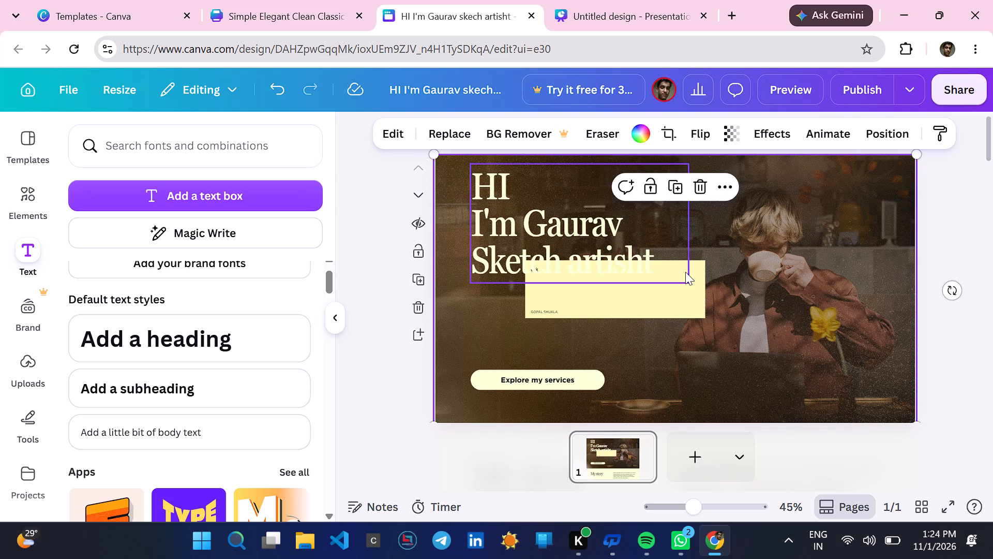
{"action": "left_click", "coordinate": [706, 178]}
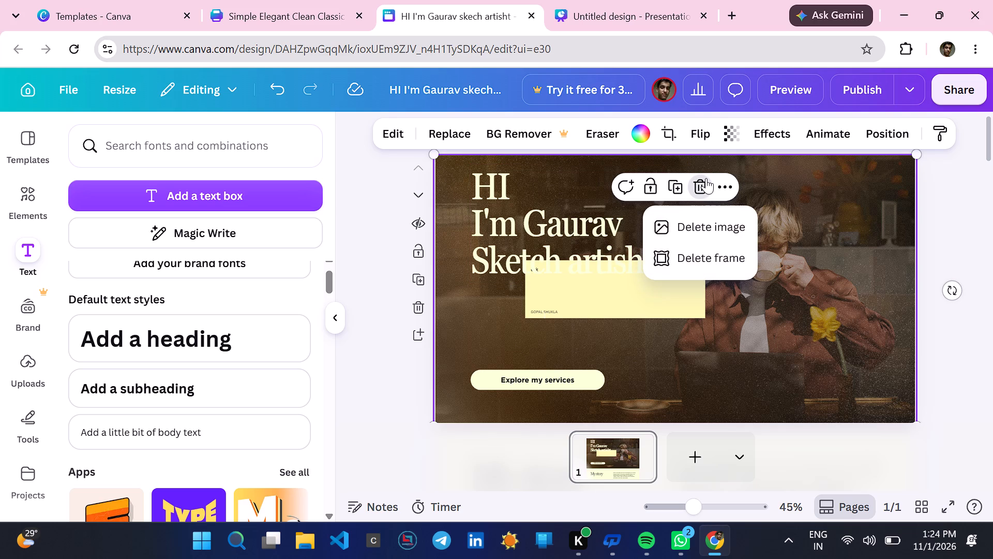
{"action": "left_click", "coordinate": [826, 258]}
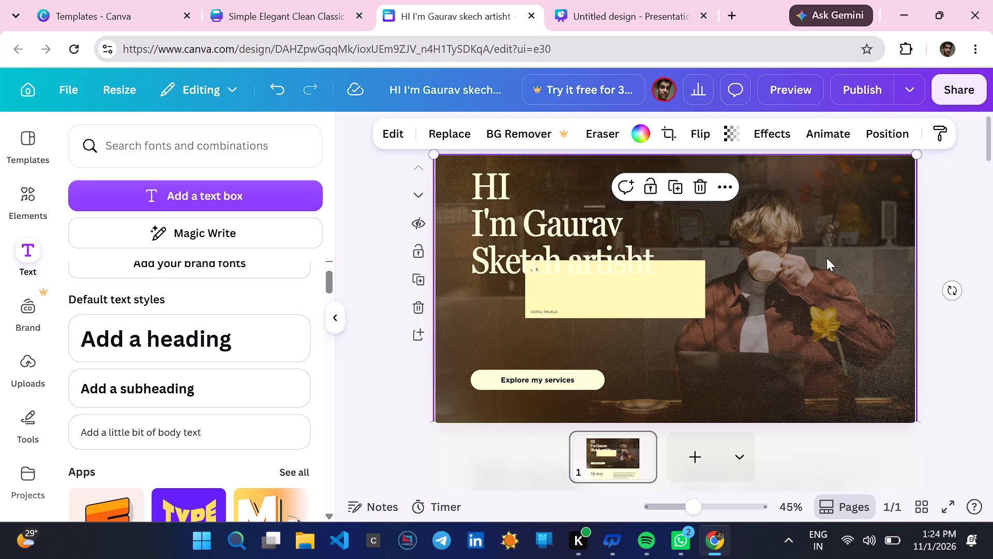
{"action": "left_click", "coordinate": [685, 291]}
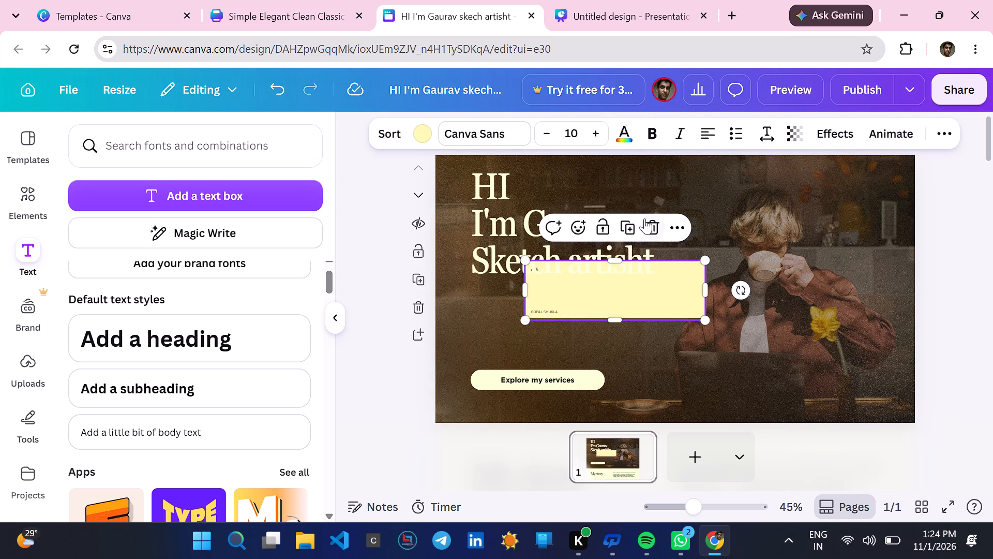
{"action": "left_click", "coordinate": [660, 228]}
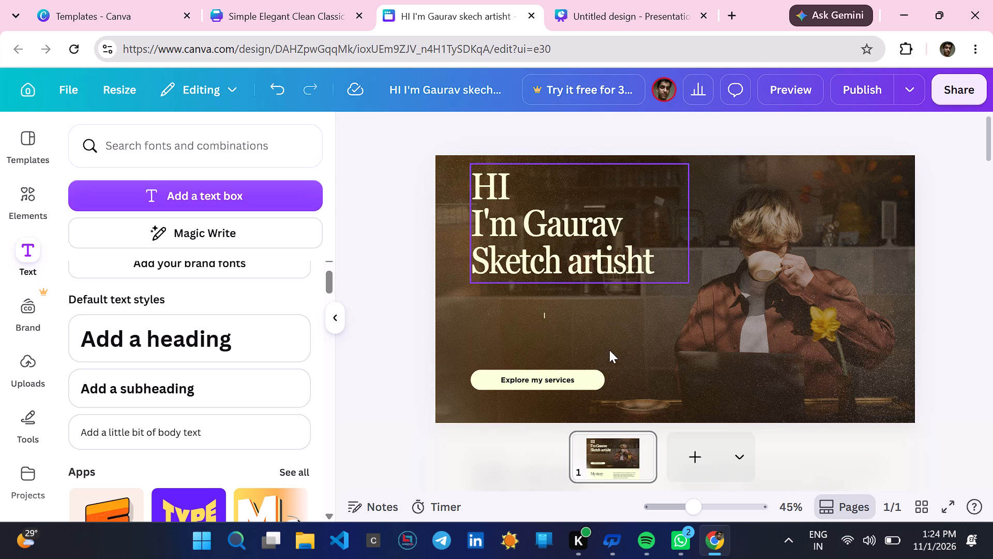
Add a plain paragraph text box below the hero heading and delete the tiny one-letter text above it.
{"action": "left_click", "coordinate": [543, 312]}
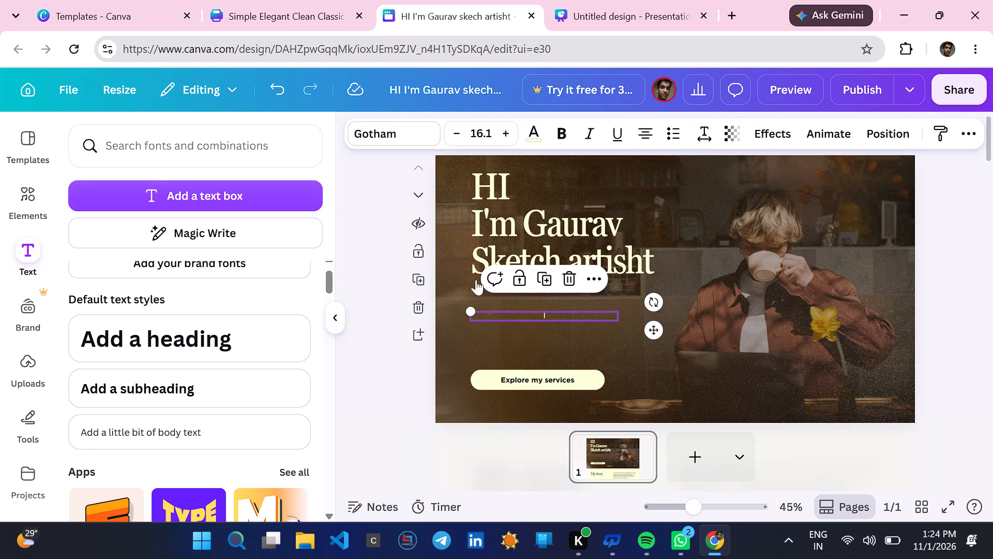
{"action": "left_click", "coordinate": [203, 199]}
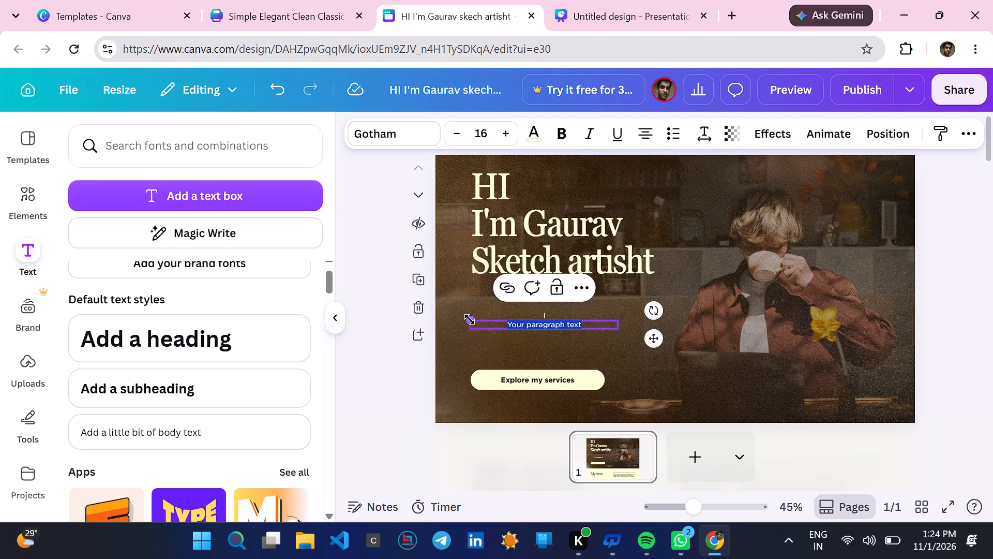
{"action": "left_click", "coordinate": [545, 311]}
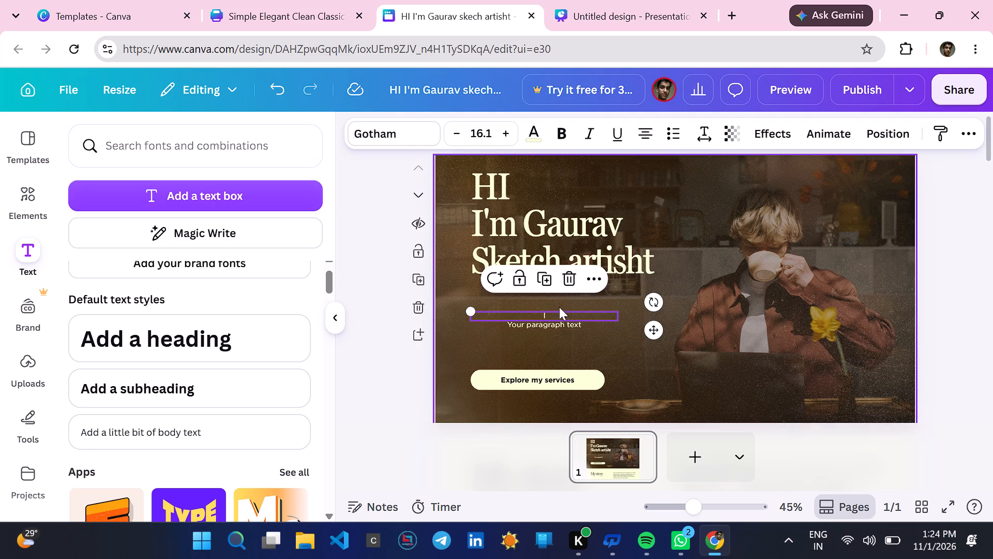
{"action": "left_click", "coordinate": [564, 275]}
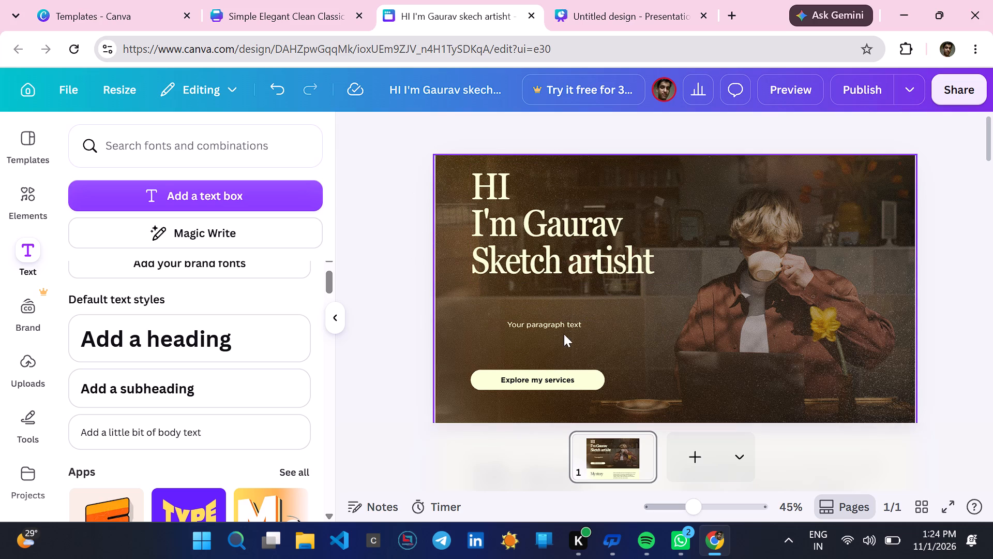
Move the "Your paragraph text" box slightly up and to the left, between the hero heading and the Explore my services button.
{"action": "left_click", "coordinate": [564, 319]}
{"action": "left_click_drag", "start_coordinate": [564, 326], "coordinate": [551, 313]}
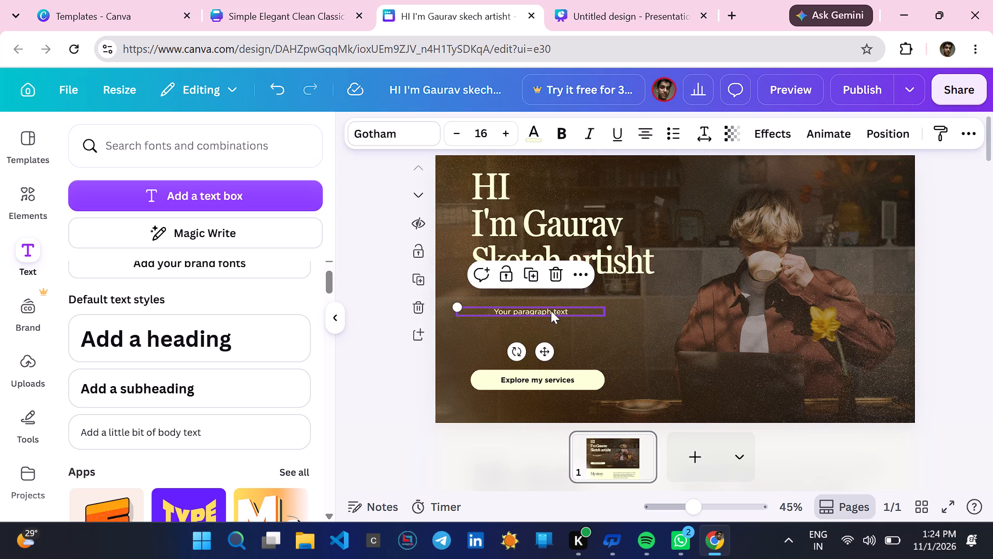
Replace the placeholder paragraph with the tagline "I bring ideas to life through the raw beauty of grafite".
{"action": "left_click", "coordinate": [551, 310]}
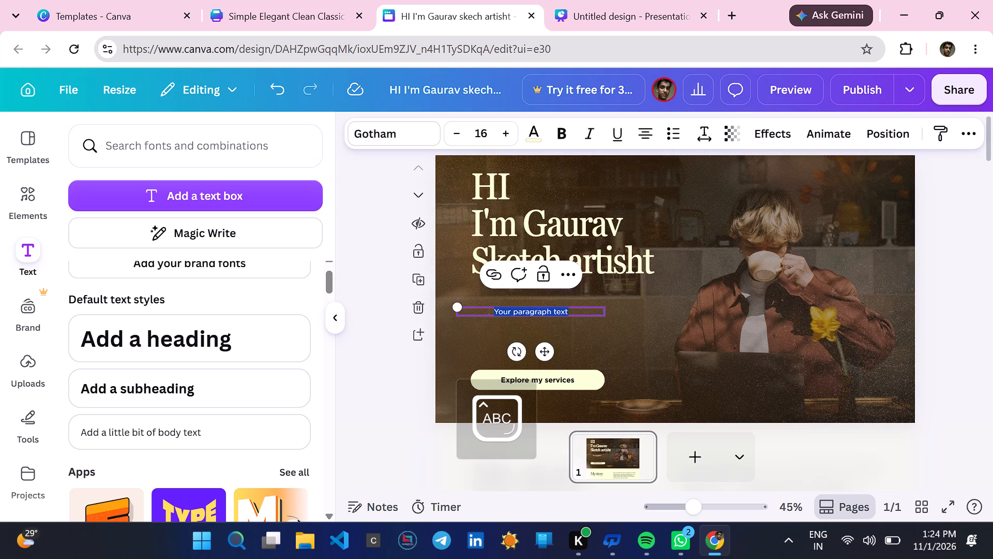
{"action": "key", "text": "i"}
{"action": "key", "text": "BackSpace"}
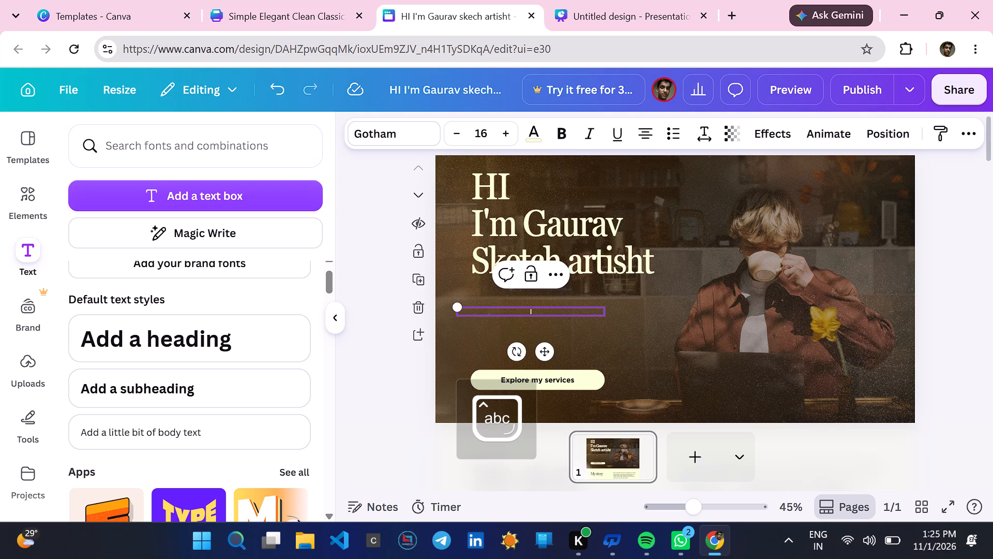
{"action": "key", "text": "space"}
{"action": "type", "text": "bring"}
{"action": "key", "text": "space"}
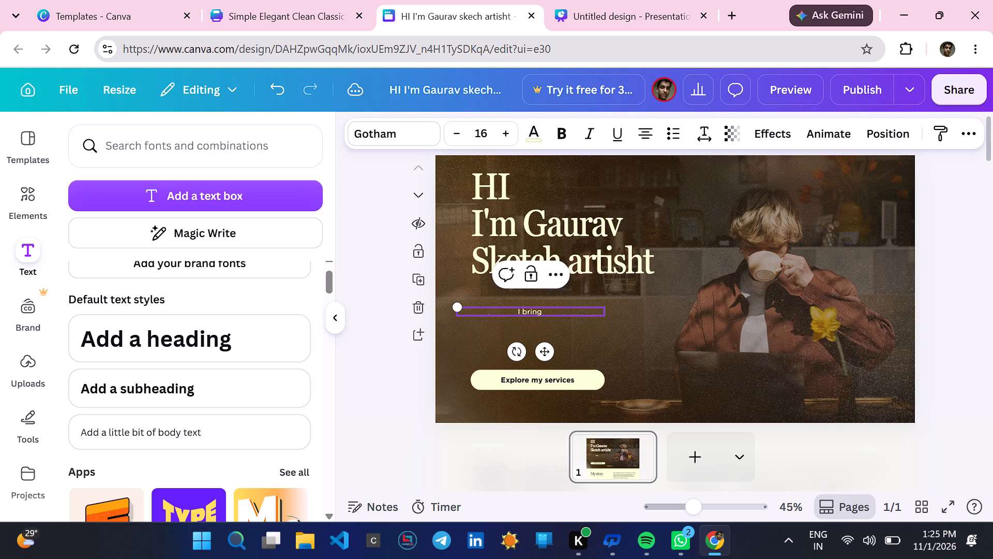
{"action": "type", "text": "ideas"}
{"action": "key", "text": "space"}
{"action": "type", "text": "to li"}
{"action": "type", "text": "fe"}
{"action": "key", "text": "space"}
{"action": "type", "text": "through"}
{"action": "key", "text": "space"}
{"action": "key", "text": "t"}
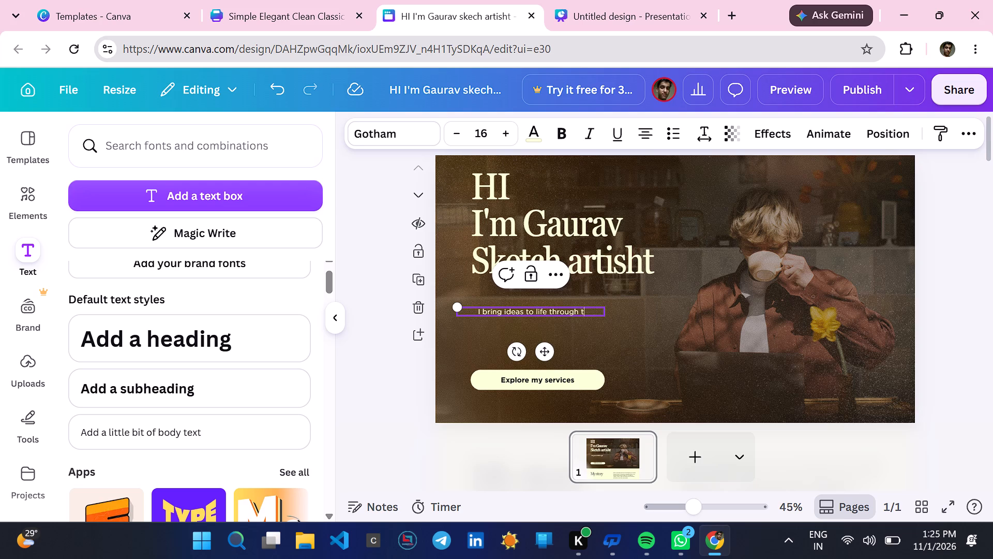
{"action": "type", "text": "he raw"}
{"action": "key", "text": "space"}
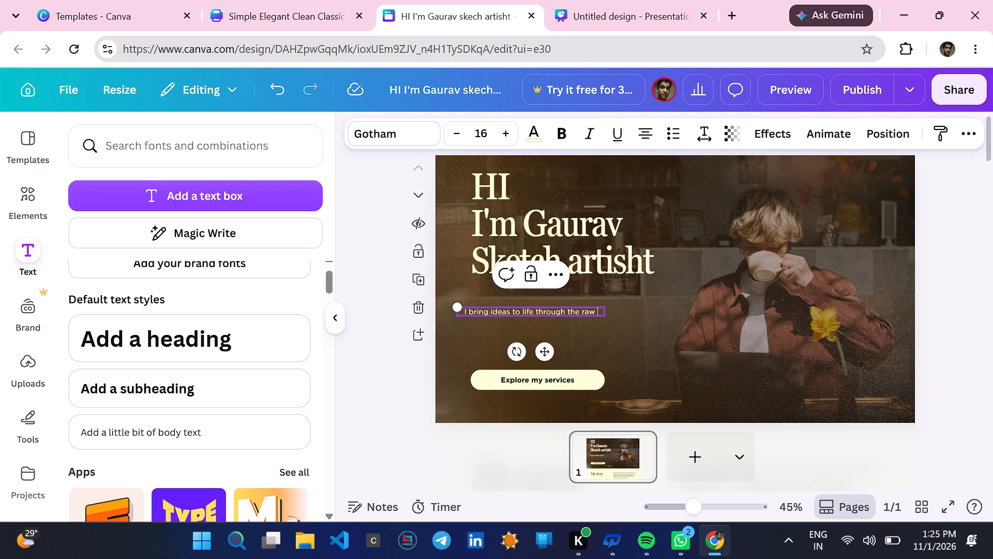
{"action": "type", "text": "be"}
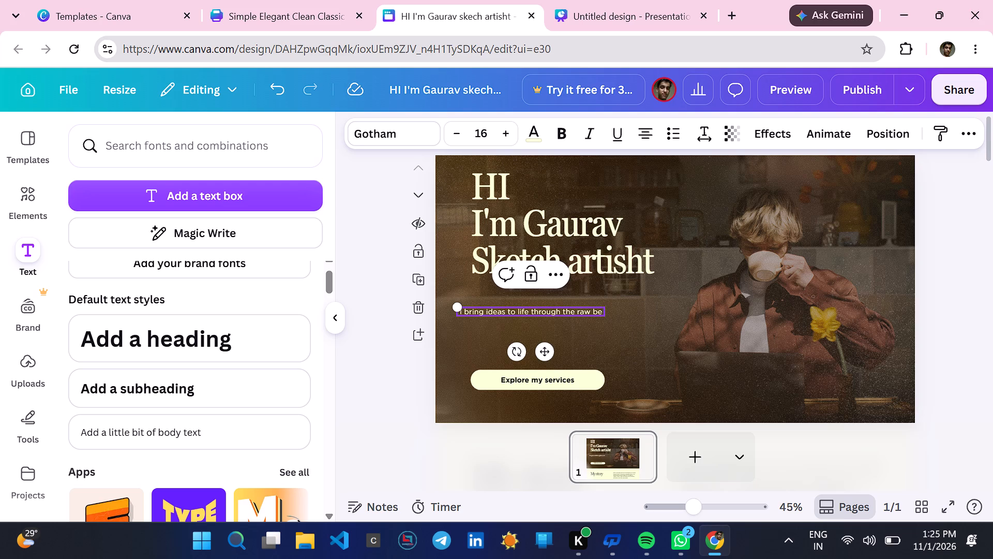
{"action": "key", "text": "a"}
{"action": "key", "text": "u"}
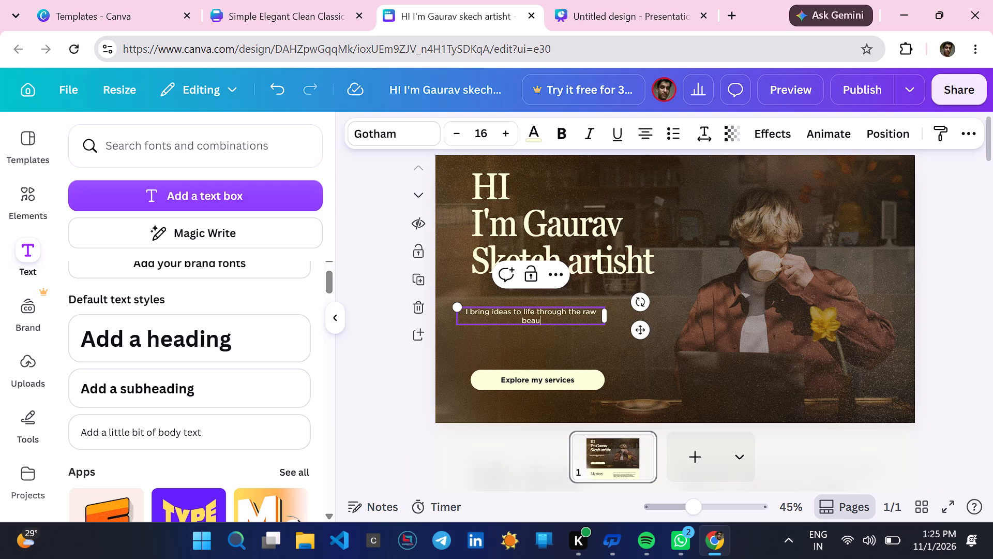
{"action": "key", "text": "t"}
{"action": "key", "text": "y"}
{"action": "key", "text": "f"}
{"action": "key", "text": "BackSpace"}
{"action": "key", "text": "space"}
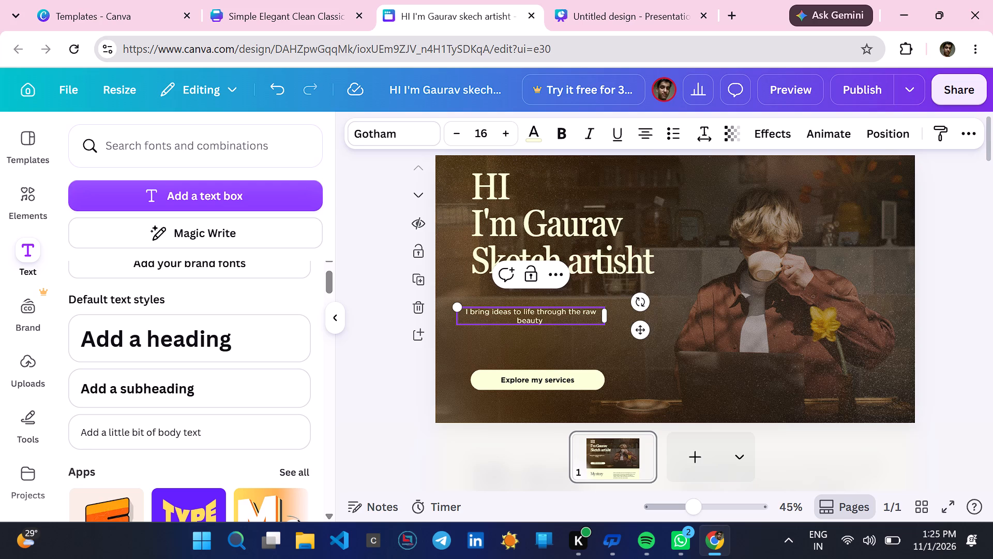
{"action": "type", "text": "of"}
{"action": "key", "text": "space"}
{"action": "type", "text": "gra"}
{"action": "type", "text": "fite"}
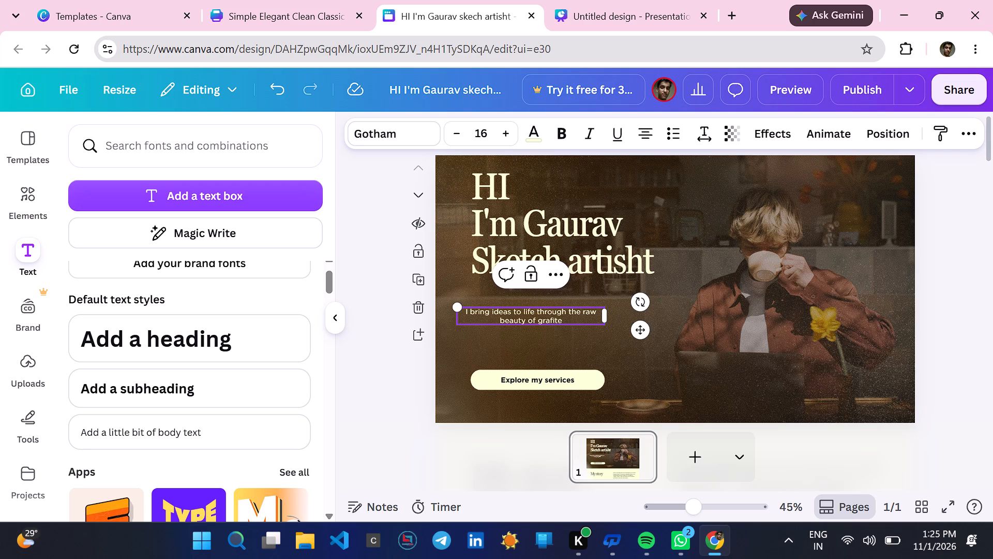
Extend the tagline paragraph after "grafite" with the words "and charcol".
{"action": "key", "text": "space"}
{"action": "key", "text": "a"}
{"action": "type", "text": "nd"}
{"action": "key", "text": "space"}
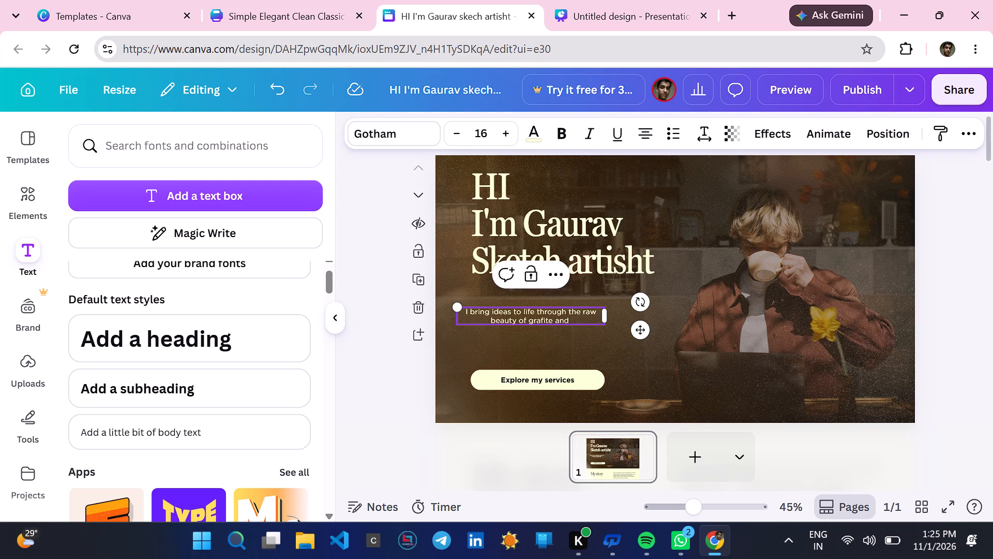
{"action": "type", "text": "ch"}
{"action": "key", "text": "BackSpace"}
{"action": "key", "text": "a"}
{"action": "key", "text": "BackSpace"}
{"action": "type", "text": "harcol"}
{"action": "key", "text": "space"}
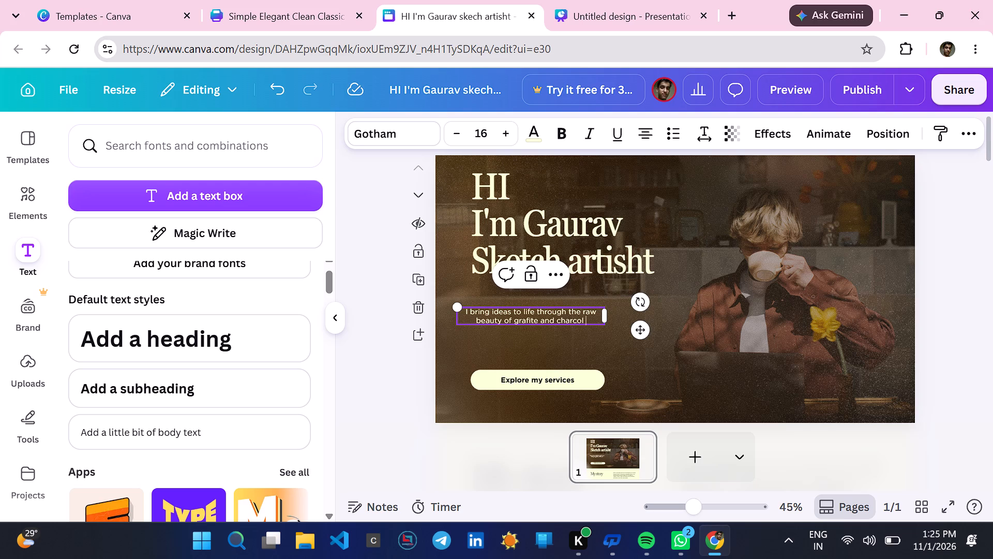
Continue the tagline paragraph after "charcol" with the words "from fine protaits".
{"action": "type", "text": "from"}
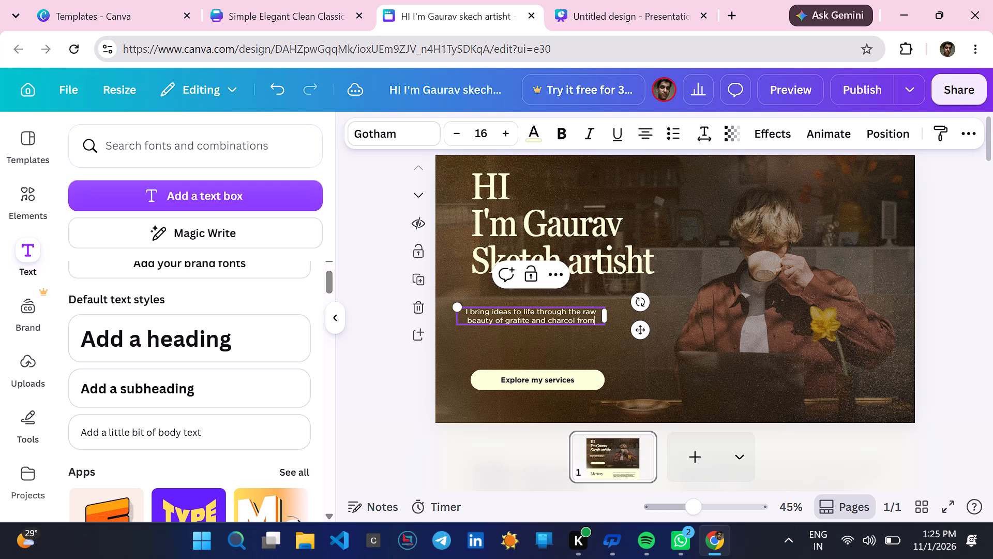
{"action": "key", "text": "space"}
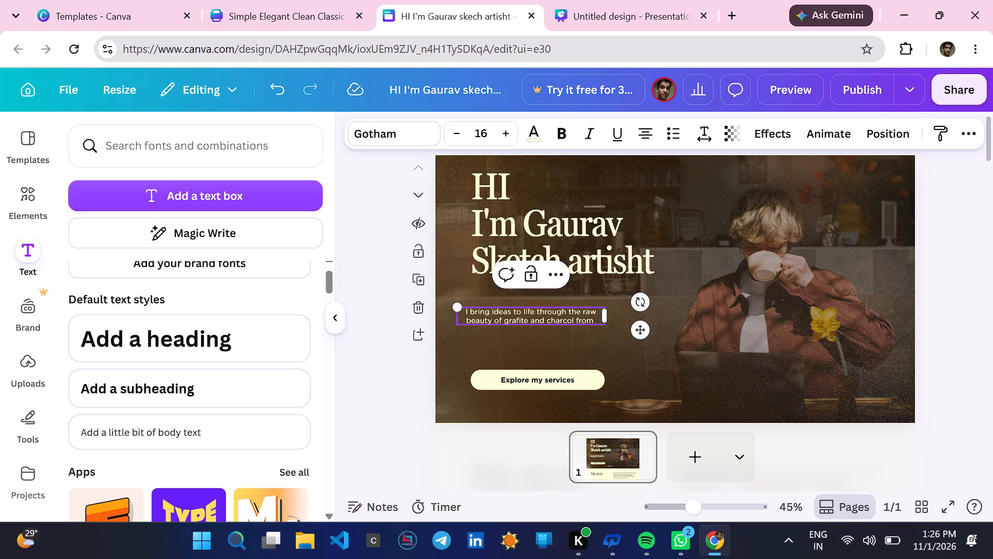
{"action": "type", "text": "fine"}
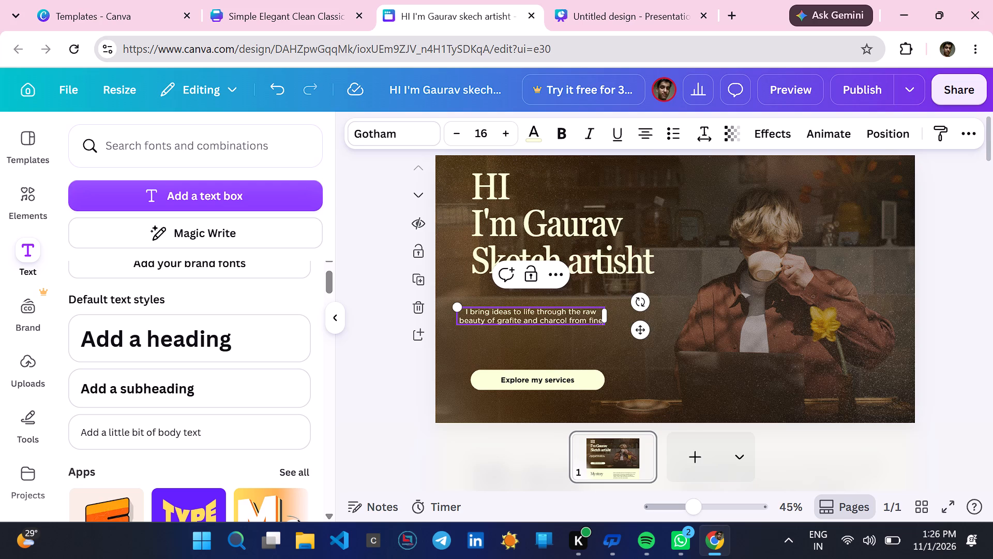
{"action": "key", "text": "space"}
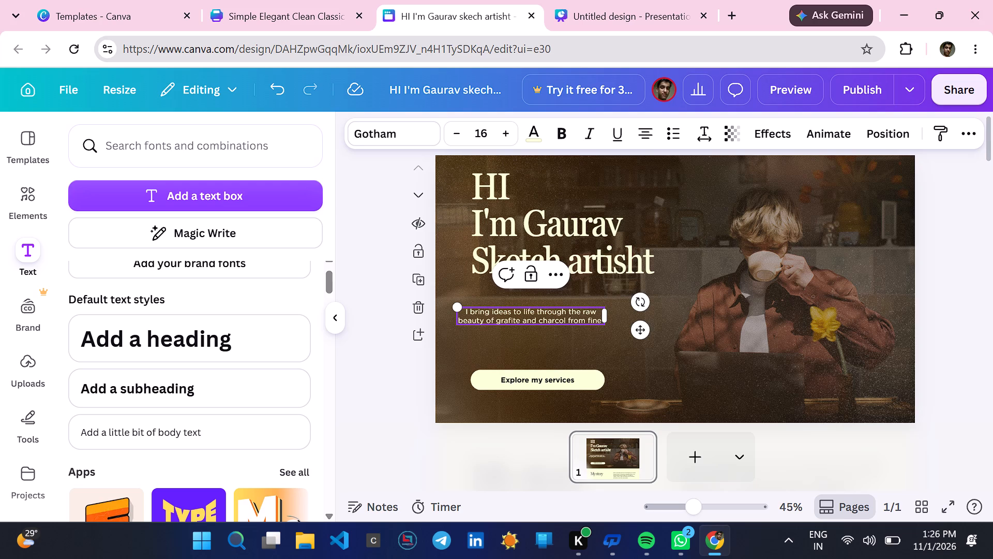
{"action": "type", "text": "pro"}
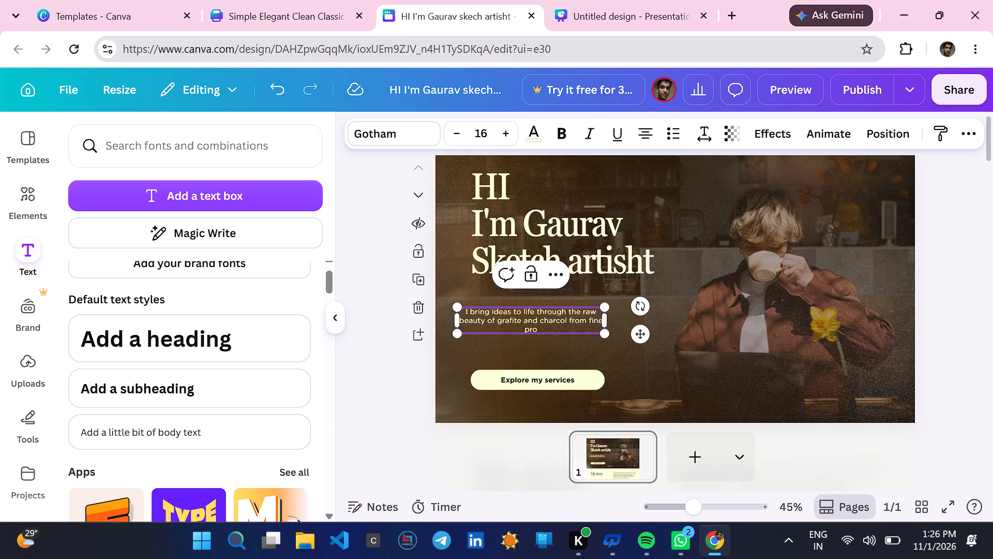
{"action": "key", "text": "t"}
{"action": "key", "text": "a"}
{"action": "type", "text": "its"}
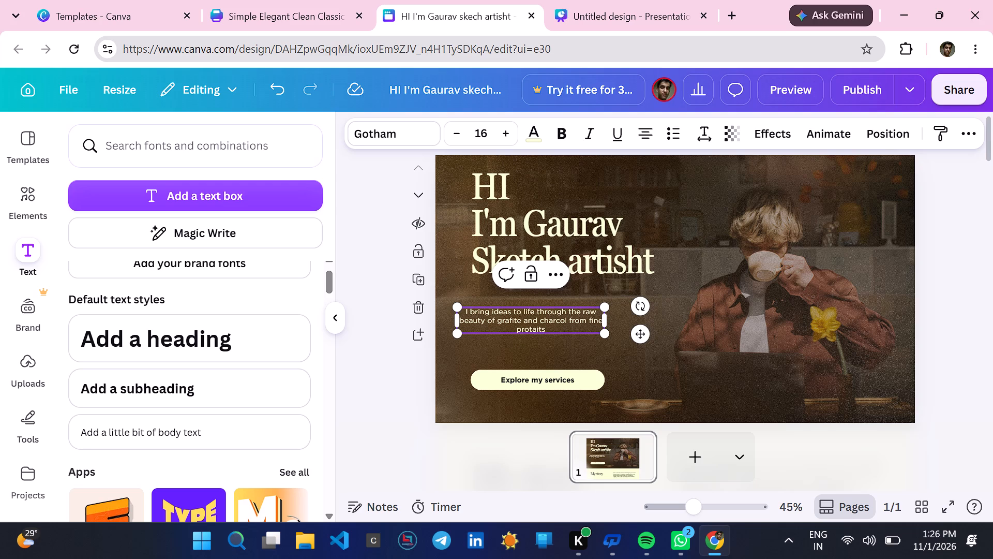
Continue the tagline paragraph after "protaits" with the words "to detail concept desing".
{"action": "key", "text": "space"}
{"action": "type", "text": "to"}
{"action": "key", "text": "space"}
{"action": "type", "text": "detail"}
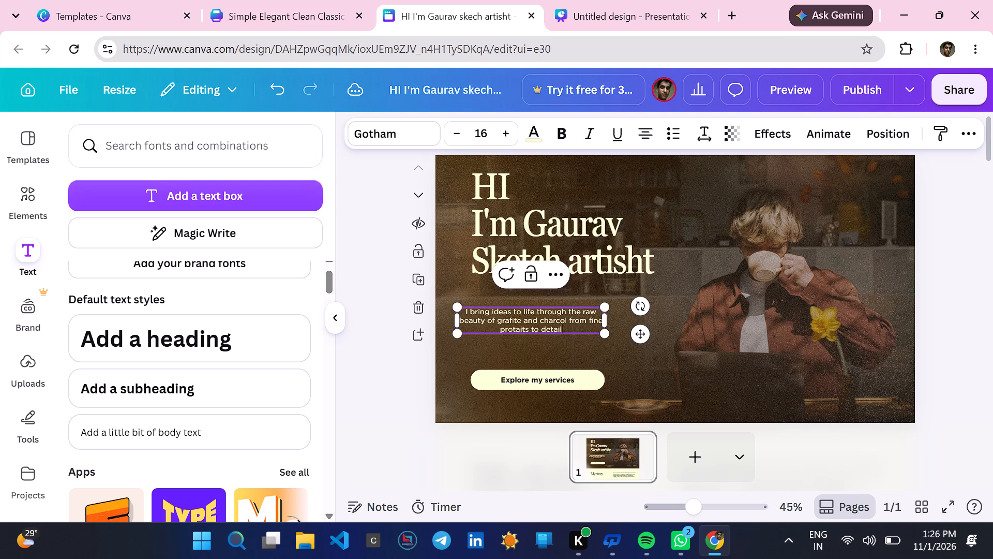
{"action": "key", "text": "space"}
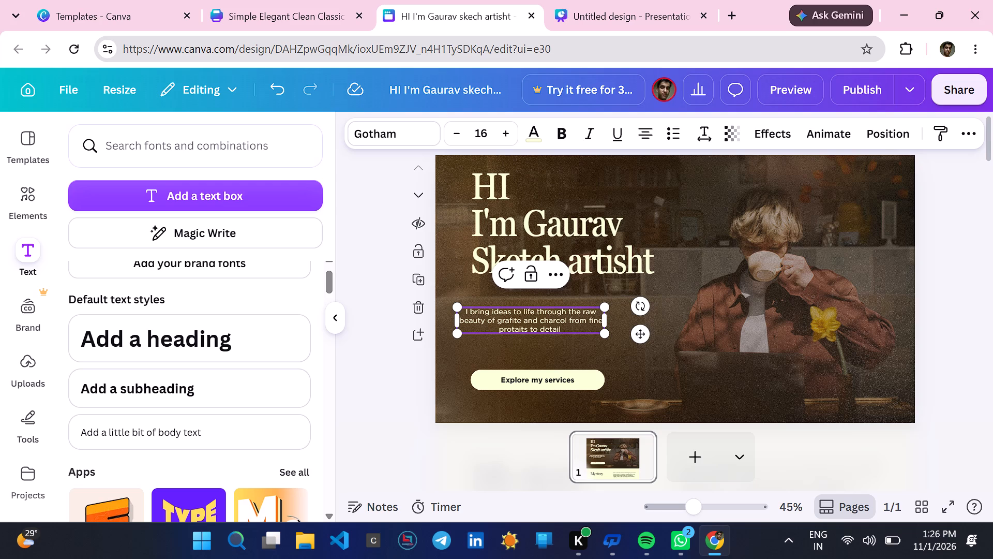
{"action": "type", "text": "con"}
{"action": "type", "text": "ce"}
{"action": "type", "text": "pt"}
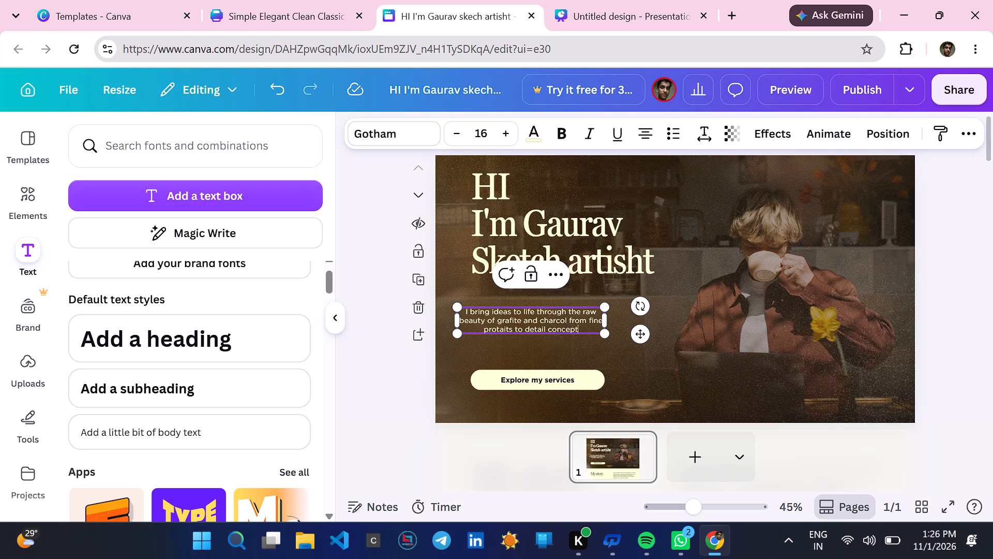
{"action": "key", "text": "space"}
{"action": "type", "text": "desing"}
{"action": "key", "text": "space"}
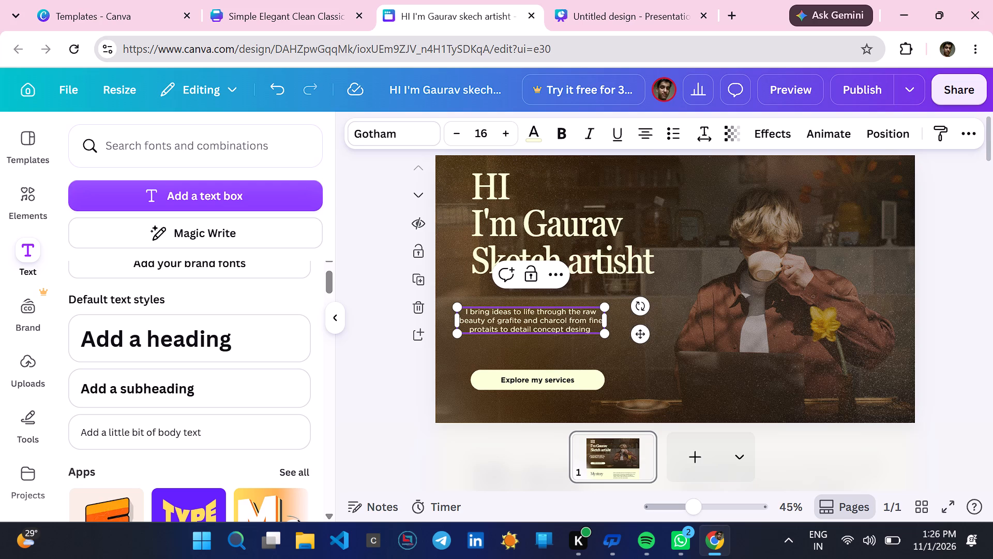
Add the start of a second clause to the tagline paragraph, reading ",my work focuses on".
{"action": "type", "text": ",my"}
{"action": "key", "text": "space"}
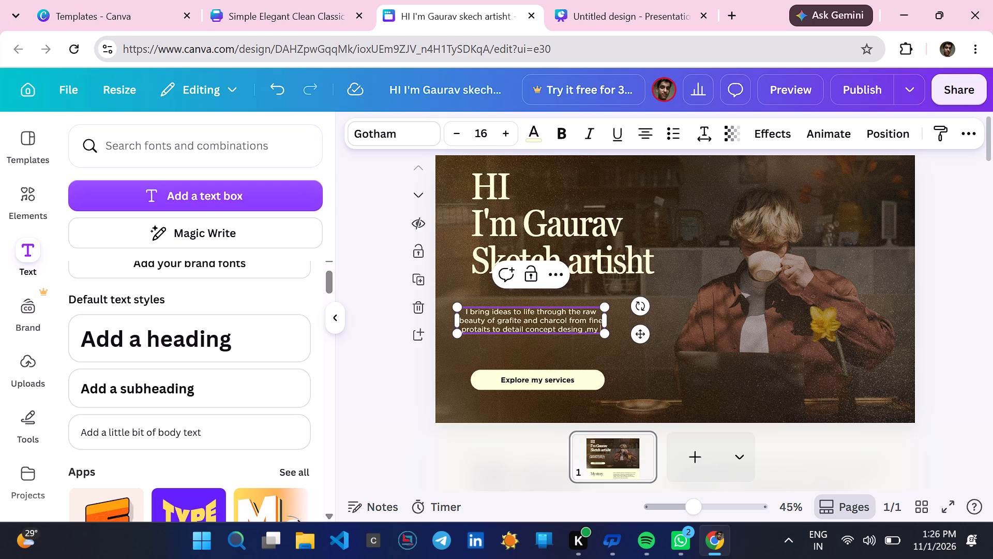
{"action": "type", "text": "work"}
{"action": "key", "text": "space"}
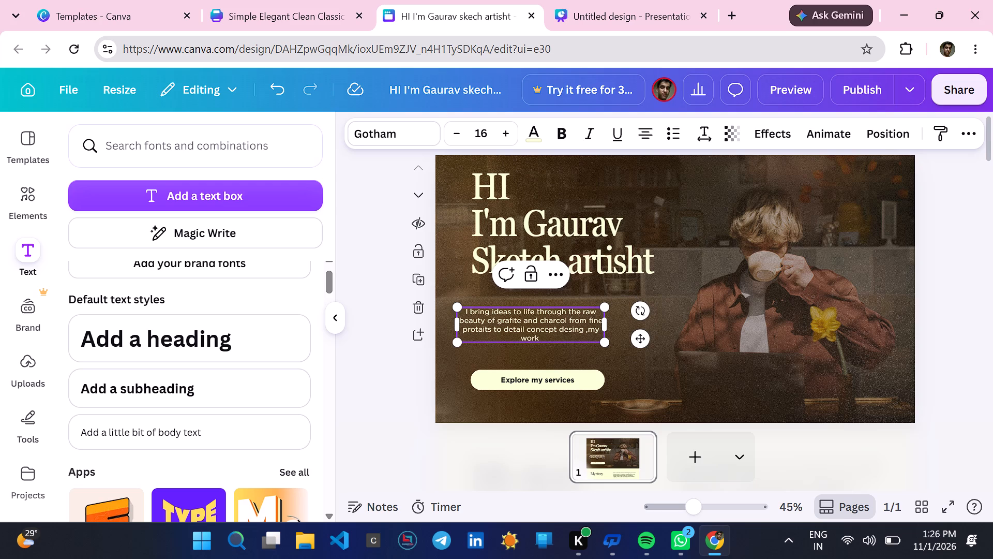
{"action": "type", "text": "fpc"}
{"action": "key", "text": "BackSpace"}
{"action": "key", "text": "BackSpace"}
{"action": "key", "text": "o"}
{"action": "type", "text": "cu"}
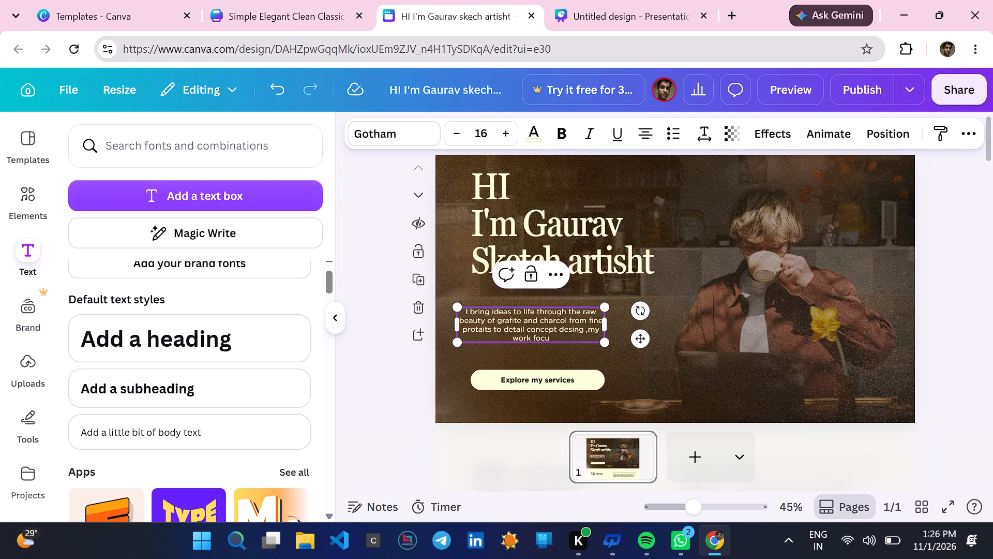
{"action": "type", "text": "ss"}
{"action": "key", "text": "BackSpace"}
{"action": "type", "text": "es"}
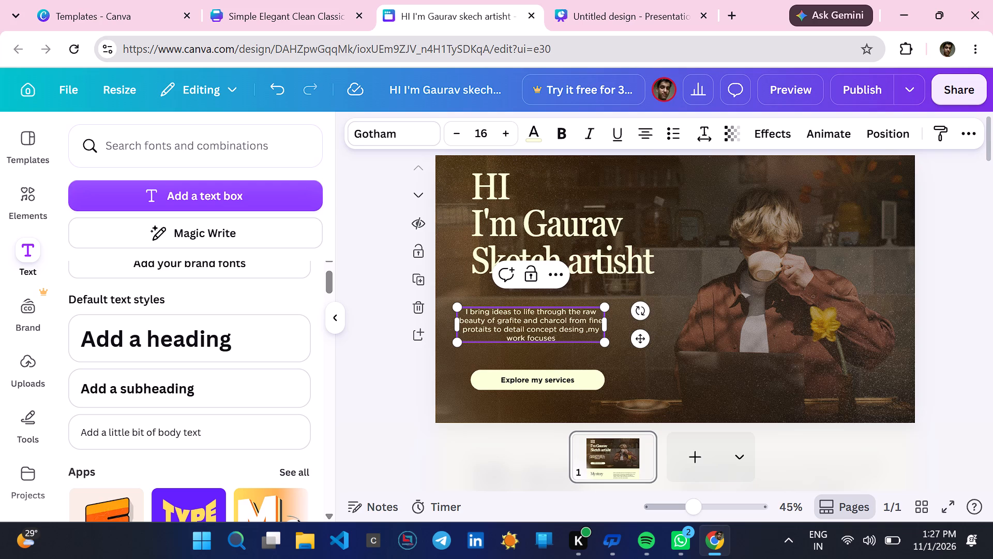
{"action": "key", "text": "space"}
{"action": "type", "text": "on"}
{"action": "key", "text": "space"}
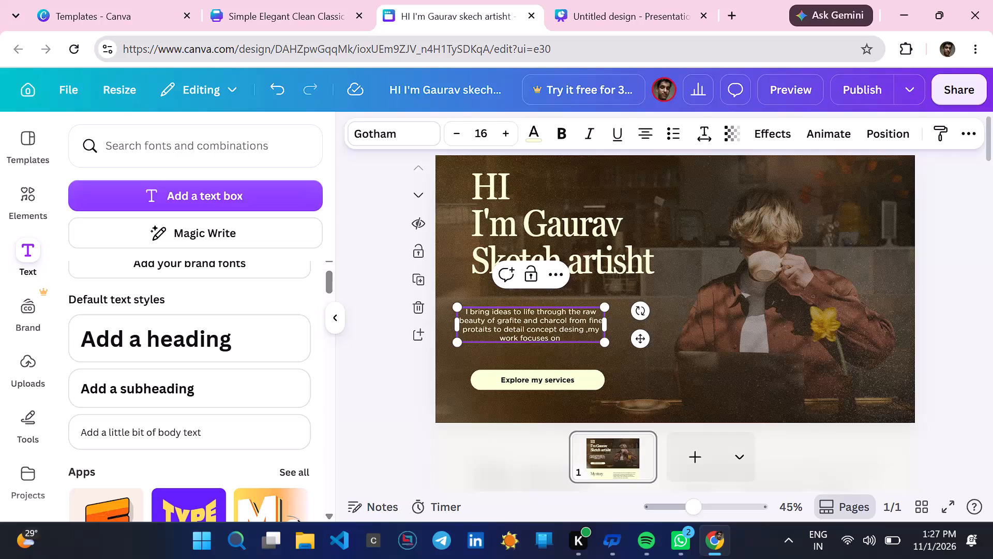
Continue the tagline paragraph after "focuses on" with the words "capturing the death shadows".
{"action": "type", "text": "ca"}
{"action": "key", "text": "p"}
{"action": "type", "text": "turing th"}
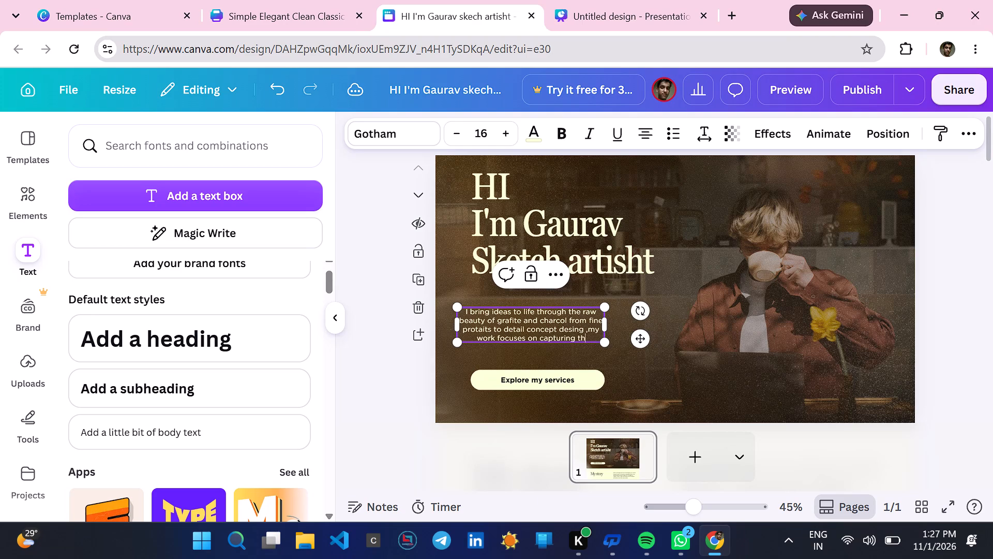
{"action": "key", "text": "space"}
{"action": "key", "text": "e"}
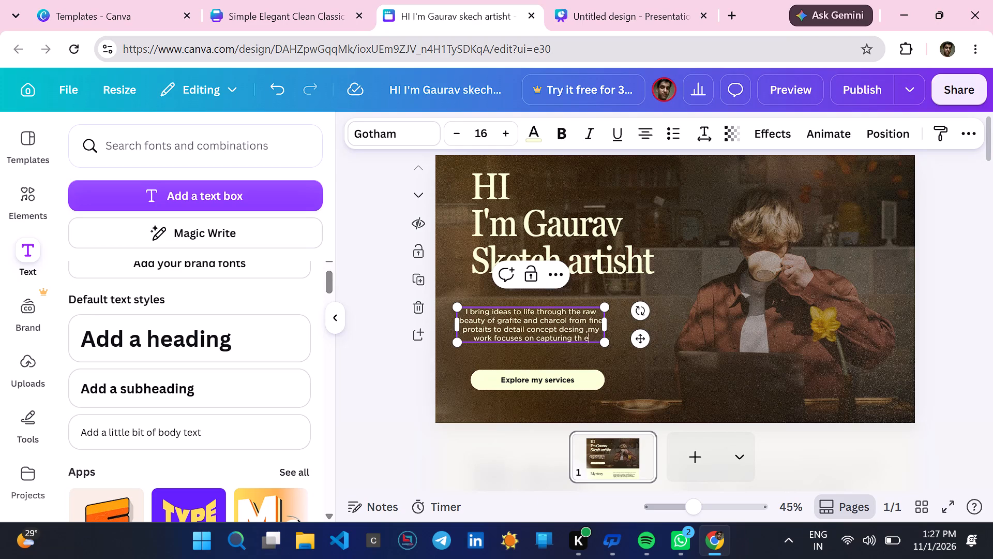
{"action": "key", "text": "BackSpace"}
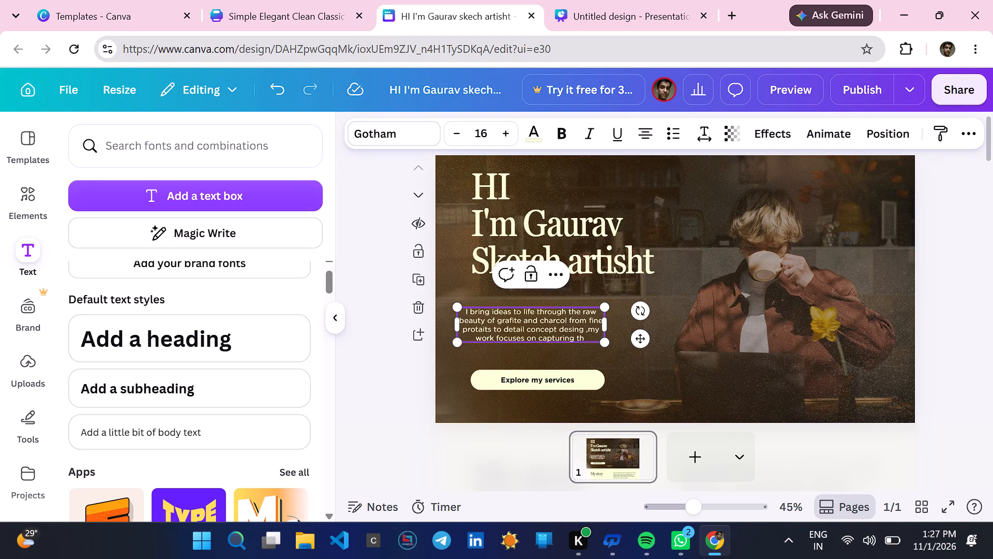
{"action": "key", "text": "BackSpace"}
{"action": "key", "text": "e"}
{"action": "key", "text": "space"}
{"action": "type", "text": "death"}
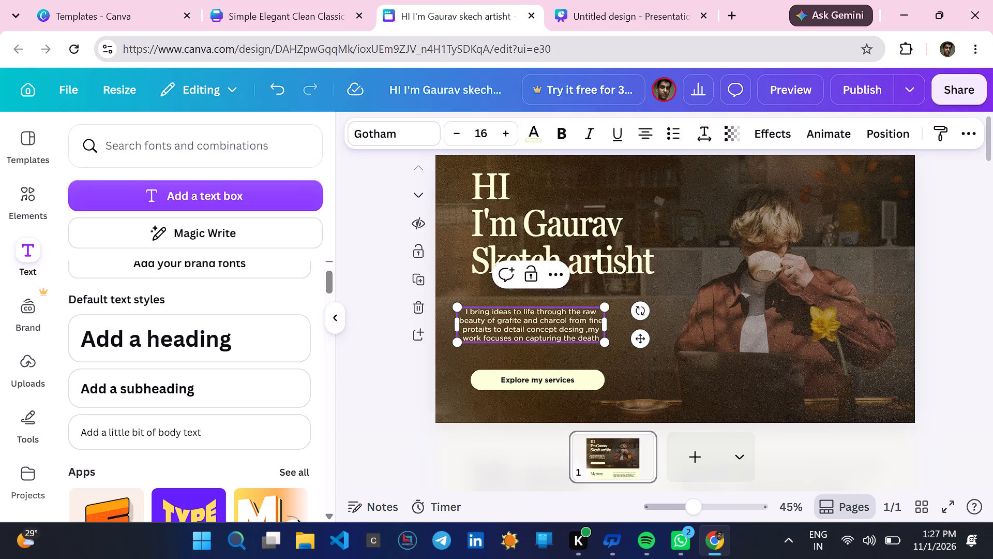
{"action": "key", "text": "space"}
{"action": "type", "text": "shadow"}
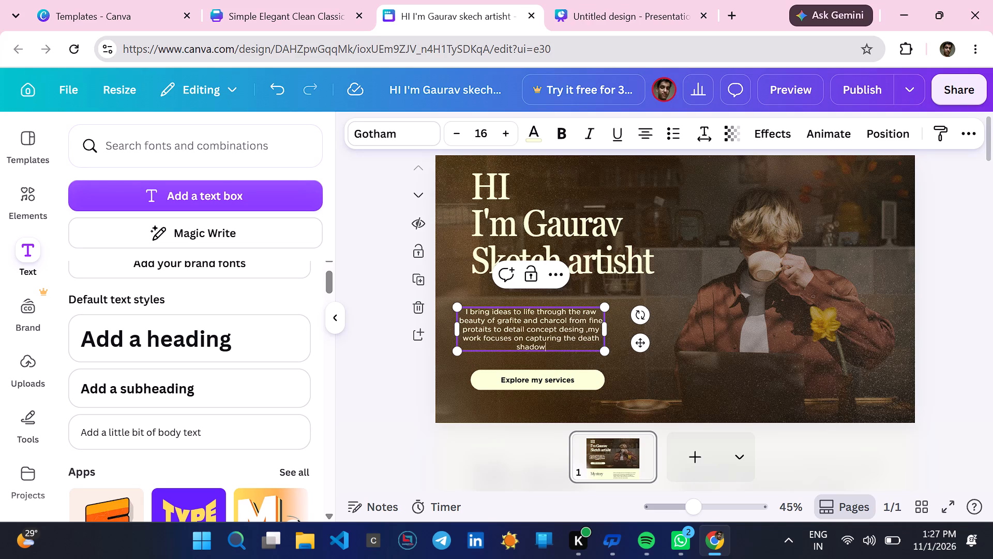
{"action": "key", "text": "s"}
Extend the tagline paragraph after "shadows" with the words "and true emotion".
{"action": "key", "text": "space"}
{"action": "type", "text": "and"}
{"action": "key", "text": "space"}
{"action": "type", "text": "ty"}
{"action": "key", "text": "BackSpace"}
{"action": "type", "text": "ru"}
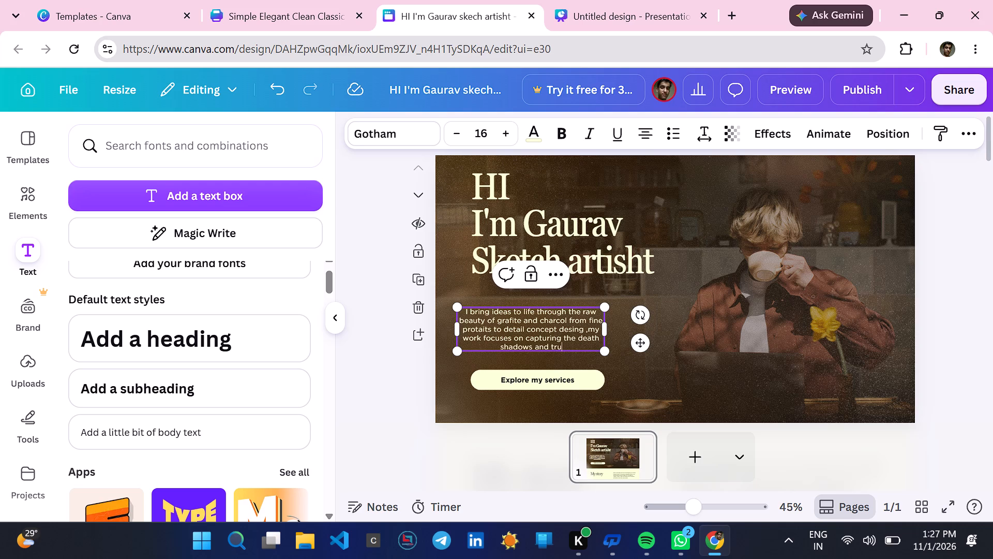
{"action": "type", "text": "e"}
{"action": "key", "text": "space"}
{"action": "type", "text": "emi"}
{"action": "key", "text": "BackSpace"}
{"action": "type", "text": "otio"}
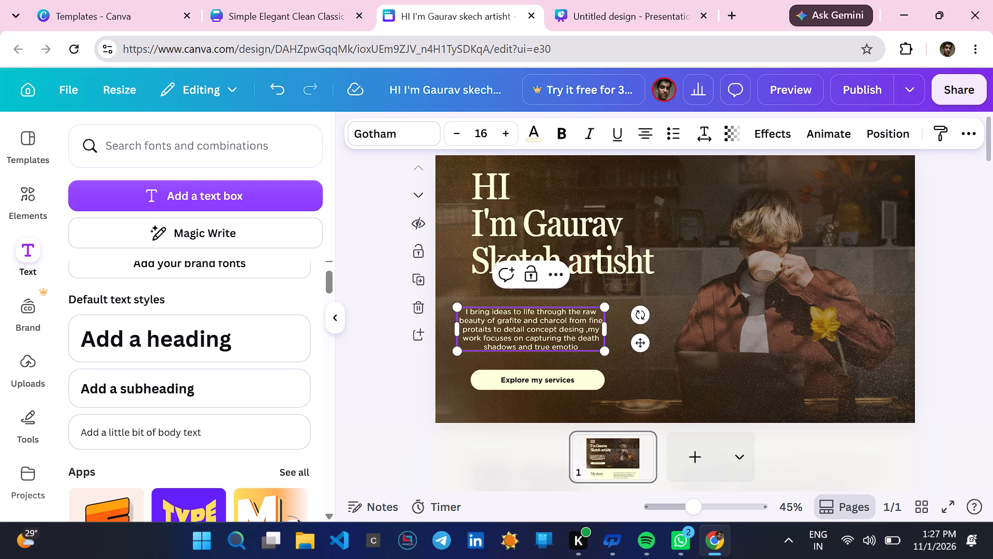
{"action": "type", "text": "n"}
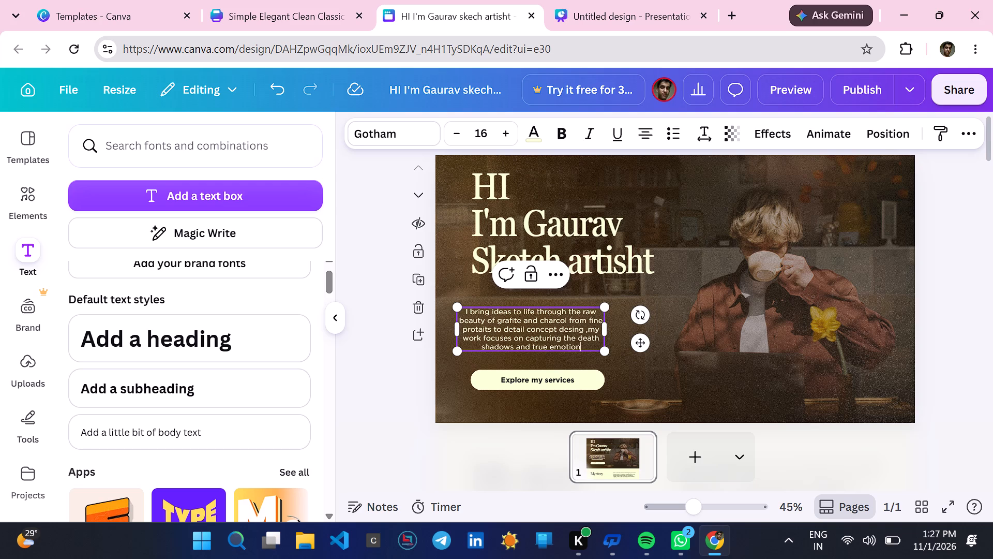
Continue the tagline paragraph after "emotion" with the words "of every subject".
{"action": "key", "text": "space"}
{"action": "type", "text": "of"}
{"action": "key", "text": "space"}
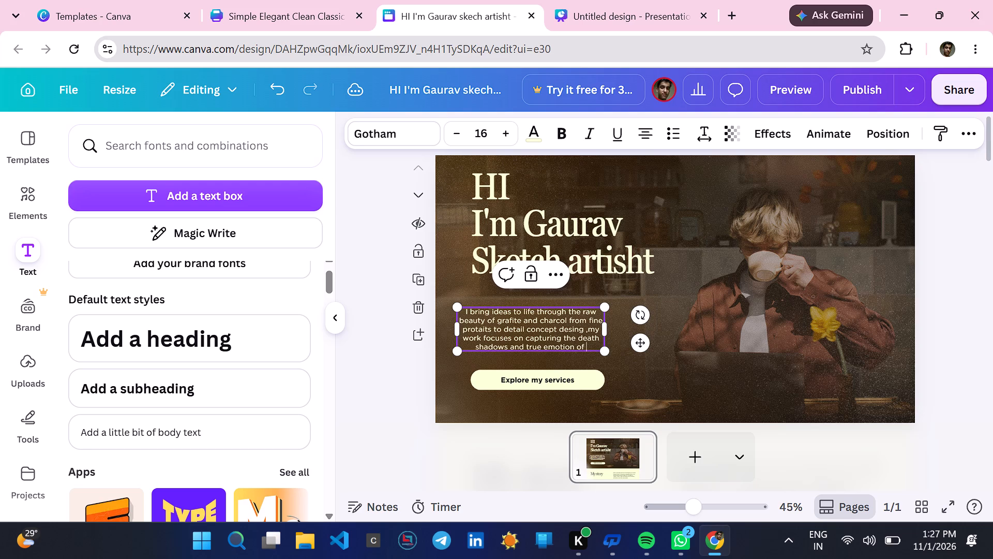
{"action": "key", "text": "e"}
{"action": "type", "text": "ver"}
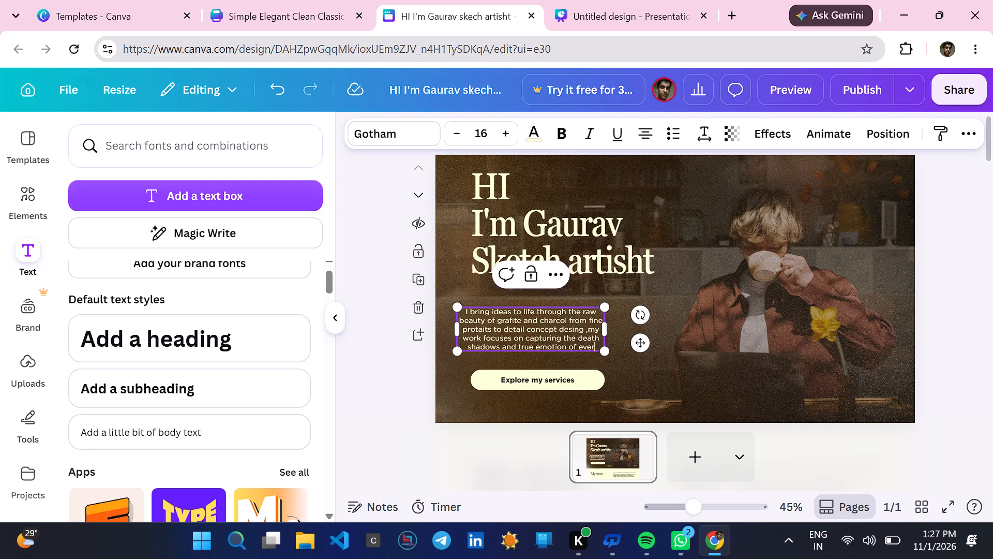
{"action": "type", "text": "y"}
{"action": "key", "text": "space"}
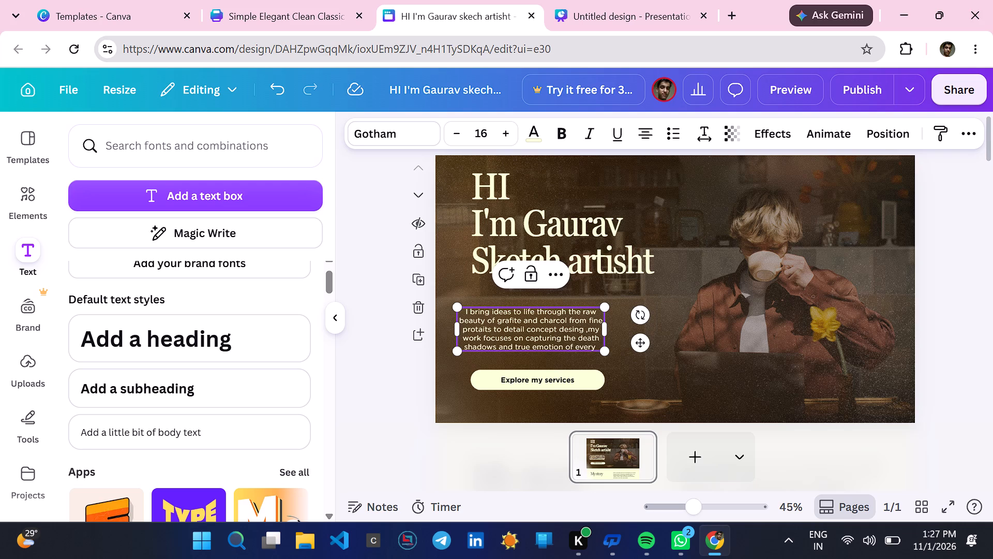
{"action": "type", "text": "sub"}
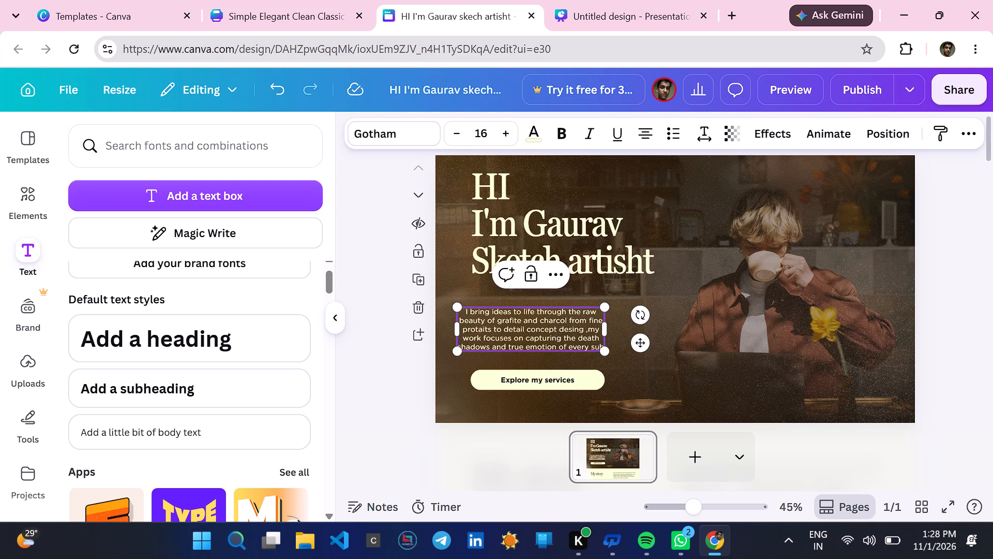
{"action": "type", "text": "ject"}
Add the word "welcome" after "subject" in the tagline paragraph.
{"action": "key", "text": "space"}
{"action": "type", "text": "wel"}
{"action": "key", "text": "space"}
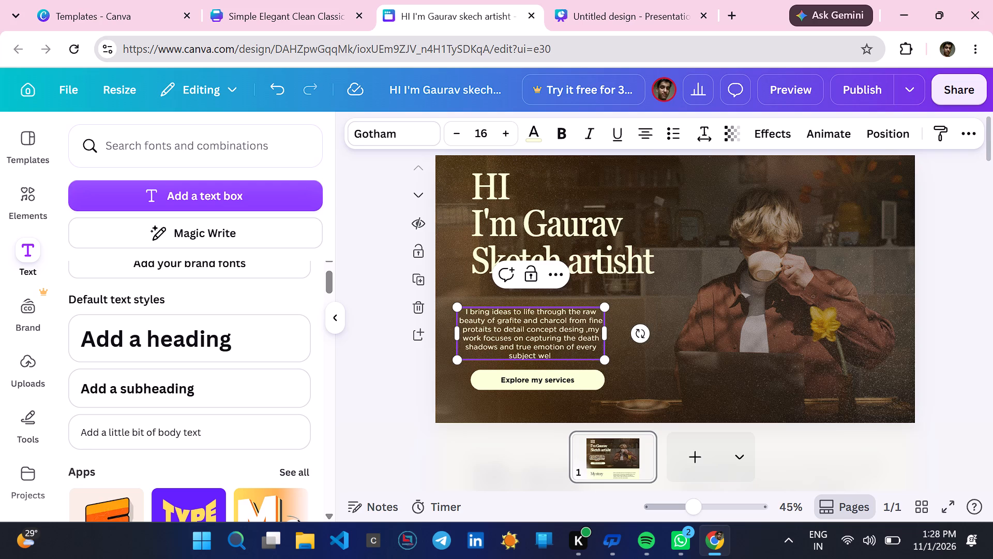
{"action": "key", "text": "BackSpace"}
{"action": "key", "text": "c"}
{"action": "type", "text": "o,"}
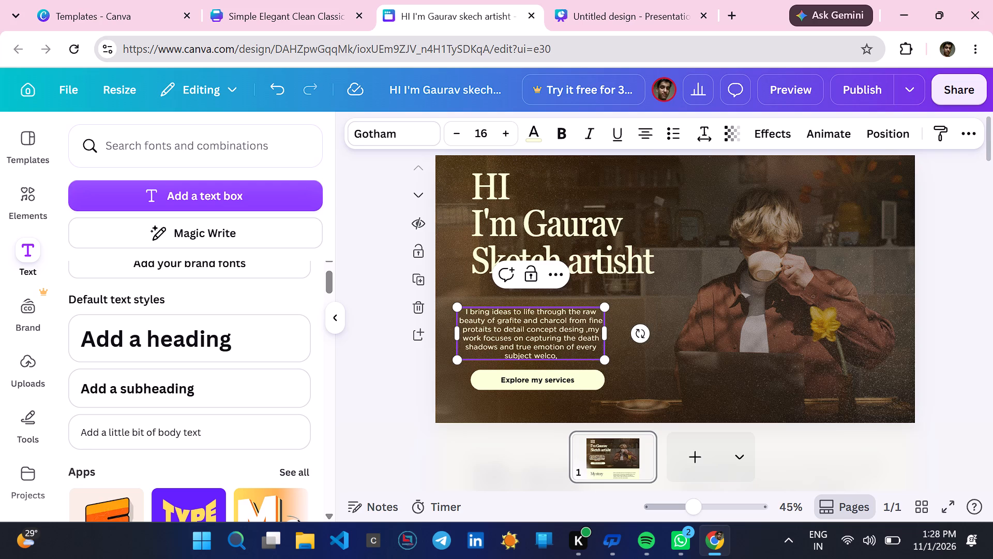
{"action": "key", "text": "BackSpace"}
{"action": "type", "text": "me"}
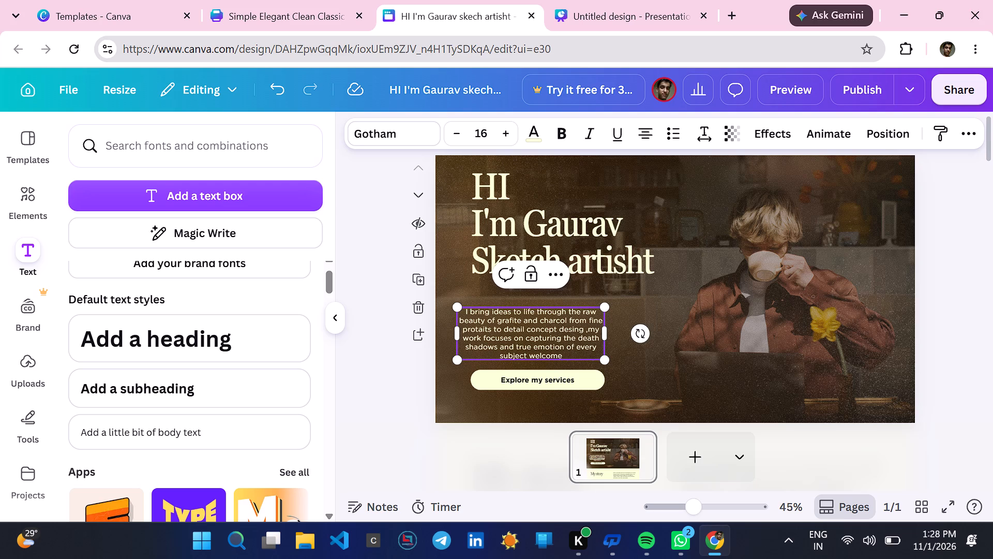
Finish the tagline paragraph after "welcome" with the words "to creative space" and leave the text box.
{"action": "left_click_drag", "start_coordinate": [551, 310], "coordinate": [576, 397]}
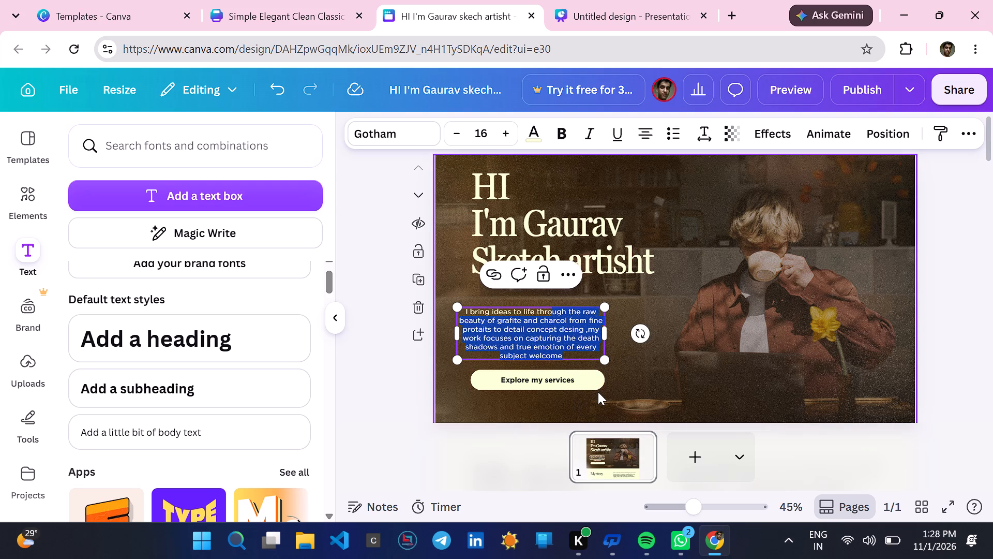
{"action": "left_click", "coordinate": [581, 354]}
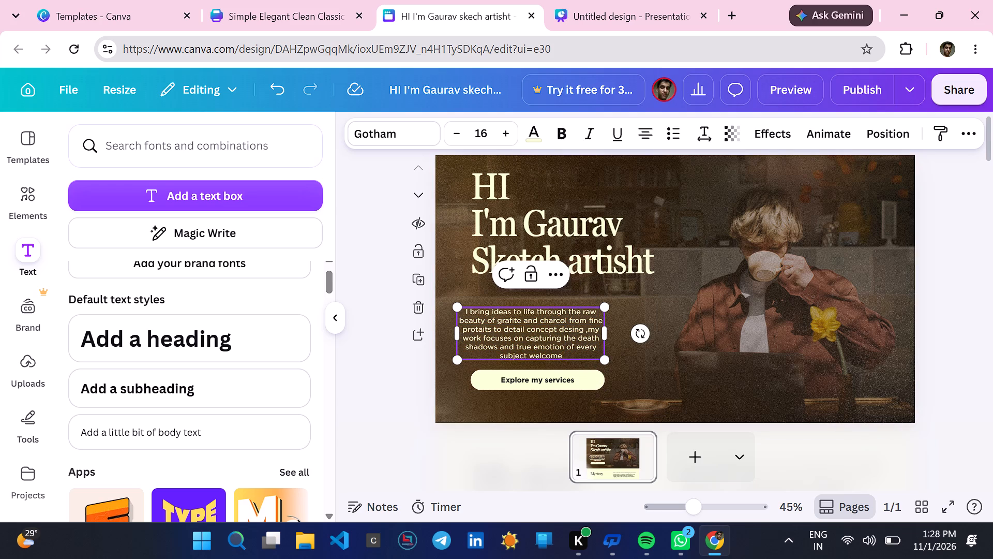
{"action": "key", "text": "space"}
{"action": "type", "text": "to creat"}
{"action": "key", "text": "space"}
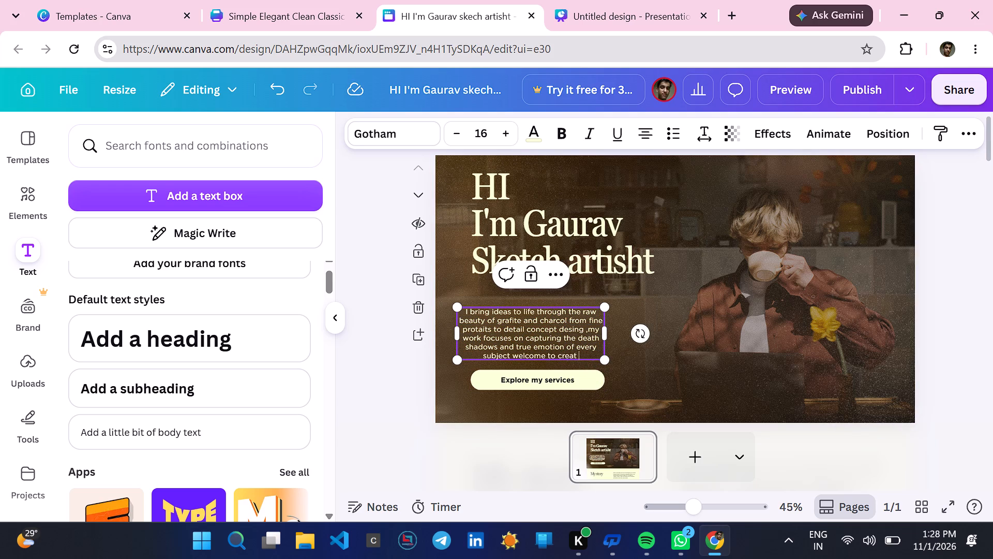
{"action": "key", "text": "BackSpace"}
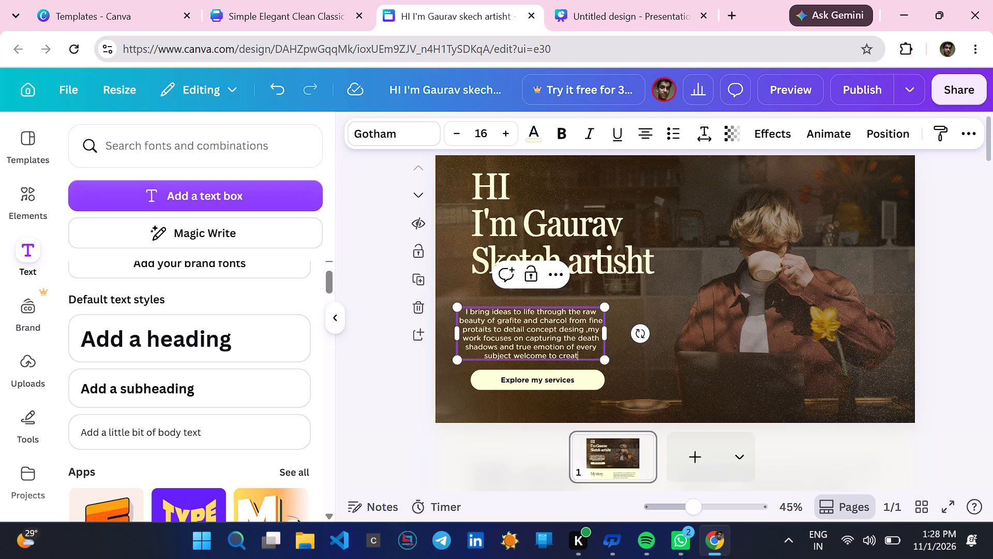
{"action": "type", "text": "ive s"}
{"action": "key", "text": "o"}
{"action": "key", "text": "BackSpace"}
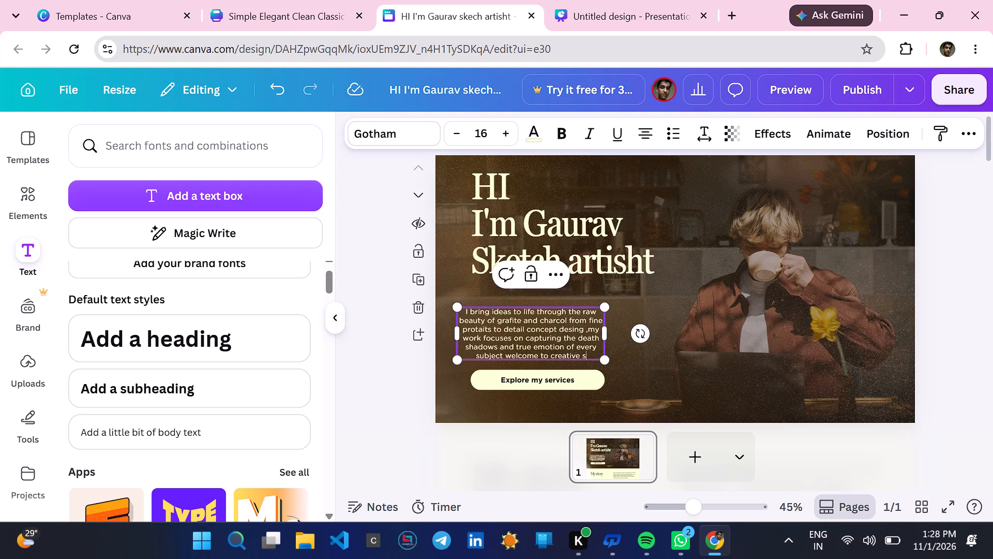
{"action": "key", "text": "p"}
{"action": "type", "text": "ace"}
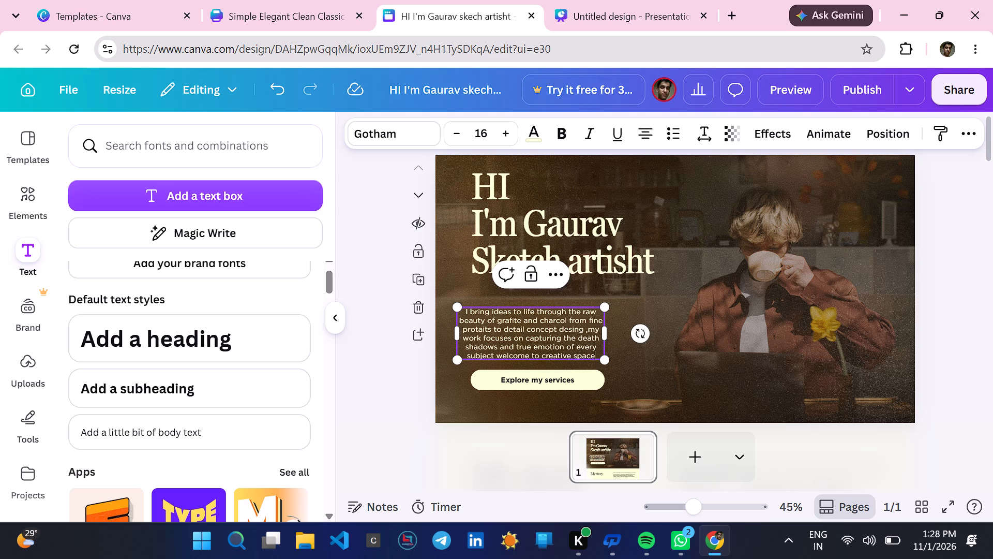
{"action": "left_click", "coordinate": [576, 381]}
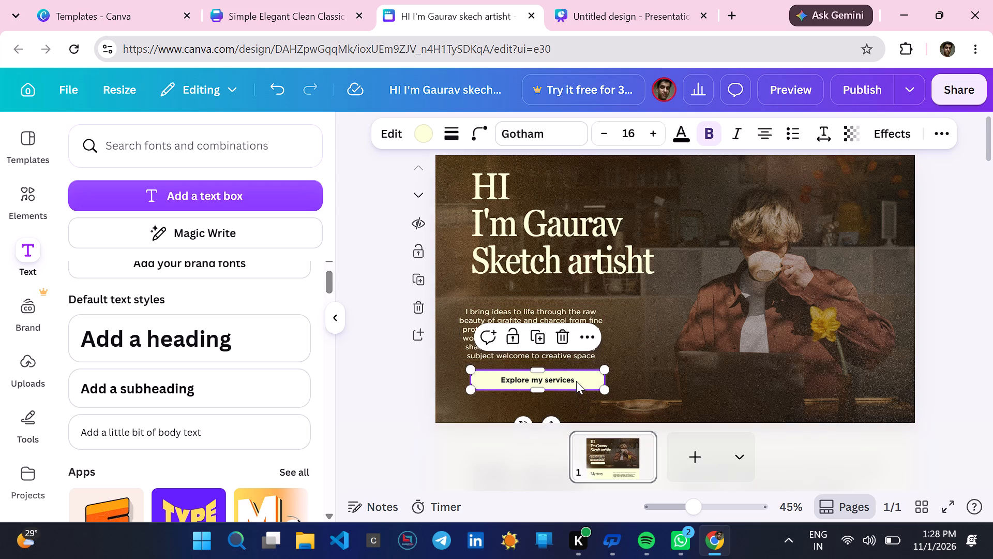
Delete the coffee-and-writing image below the "Write with purpose" quote, keeping its frame.
{"action": "scroll", "coordinate": [651, 359], "scroll_direction": "down", "scroll_amount": 4}
{"action": "scroll", "coordinate": [651, 359], "scroll_direction": "right", "scroll_amount": 1}
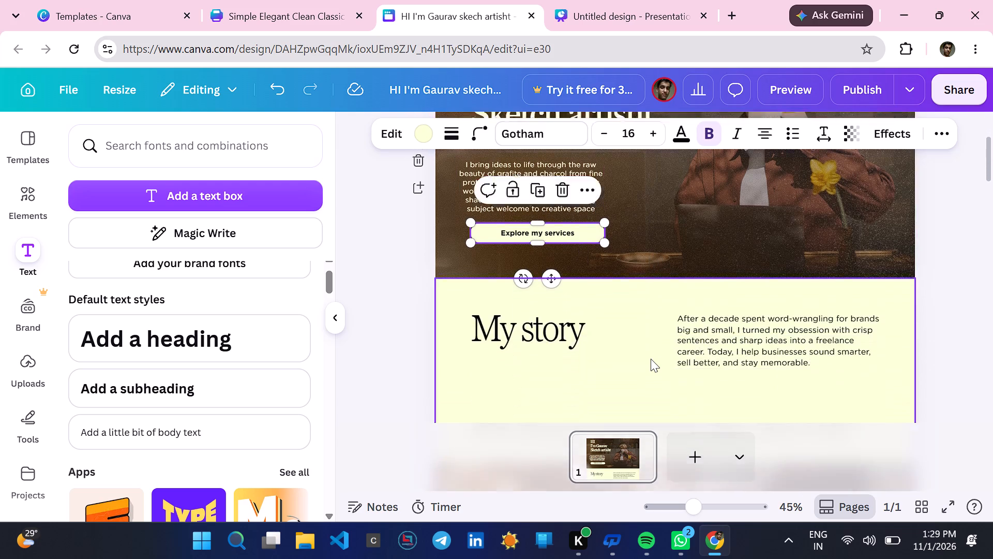
{"action": "scroll", "coordinate": [651, 359], "scroll_direction": "right", "scroll_amount": 1}
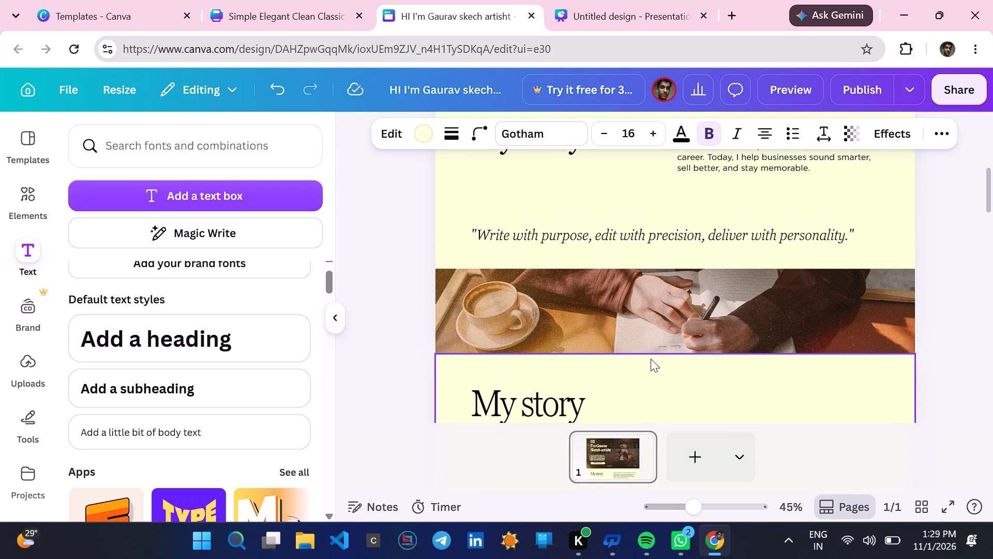
{"action": "scroll", "coordinate": [651, 359], "scroll_direction": "right", "scroll_amount": 1}
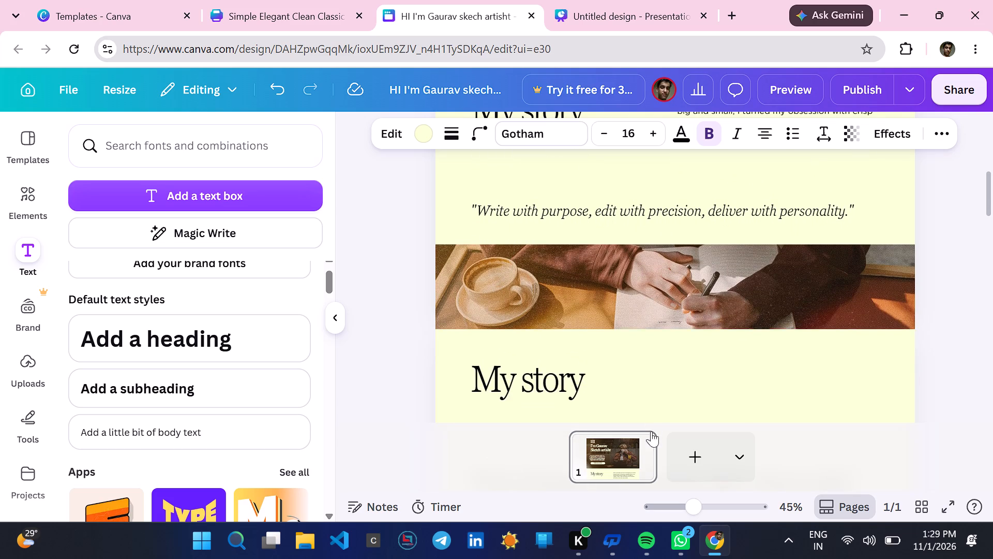
{"action": "left_click", "coordinate": [637, 304]}
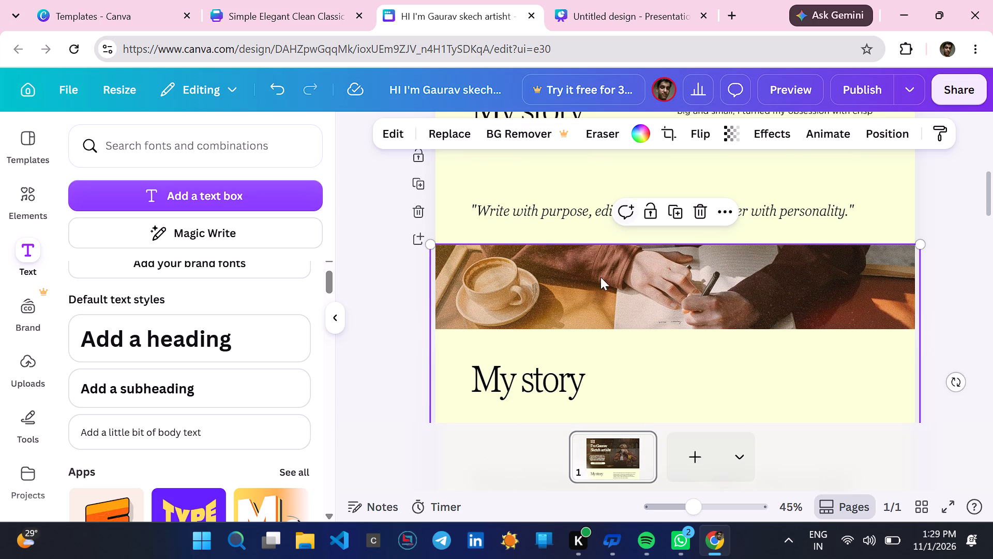
{"action": "scroll", "coordinate": [600, 302], "scroll_direction": "up", "scroll_amount": 1}
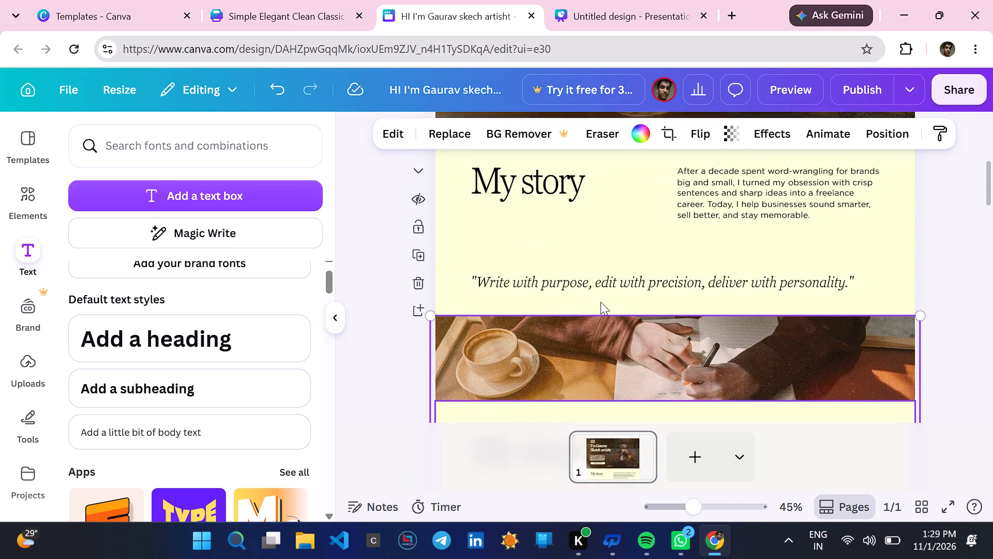
{"action": "scroll", "coordinate": [600, 302], "scroll_direction": "up", "scroll_amount": 1}
{"action": "left_click", "coordinate": [699, 304]}
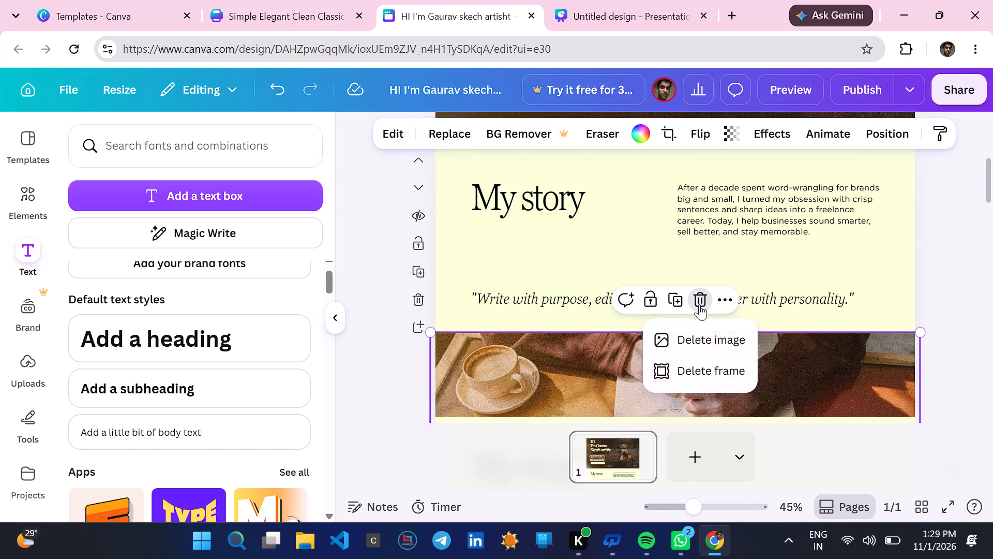
{"action": "left_click", "coordinate": [702, 349]}
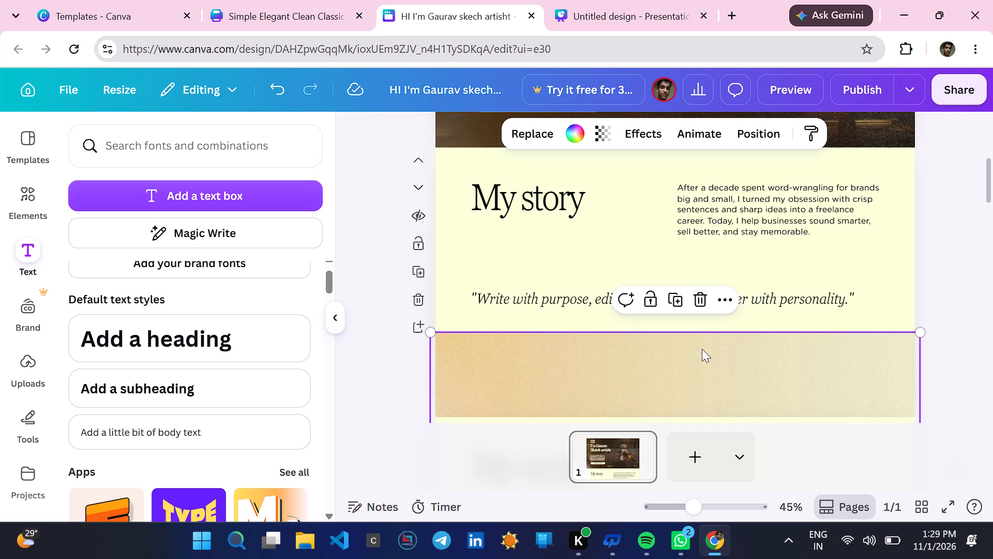
Look through the page's remaining sections, from the My story area down to the contact form at its end.
{"action": "scroll", "coordinate": [701, 359], "scroll_direction": "down", "scroll_amount": 2}
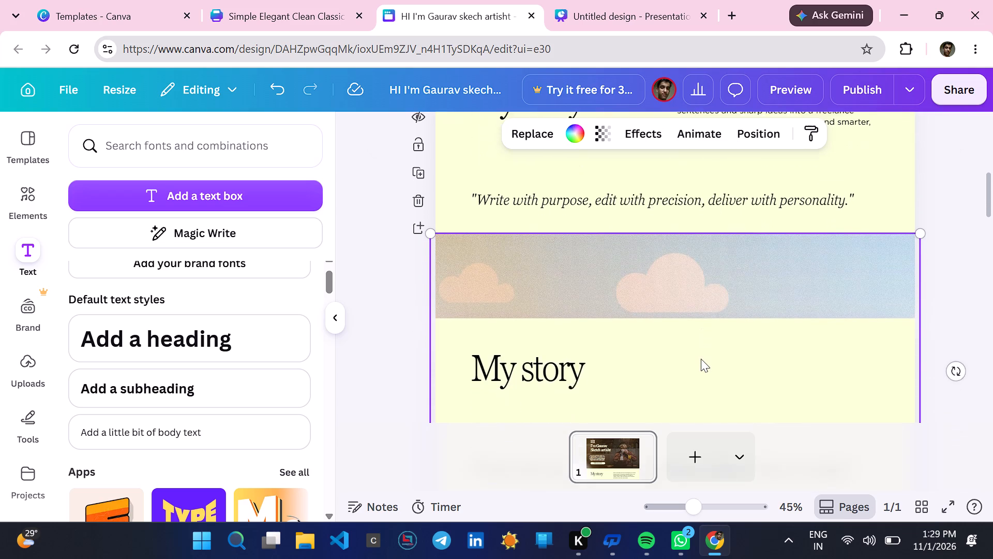
{"action": "scroll", "coordinate": [701, 359], "scroll_direction": "down", "scroll_amount": 6}
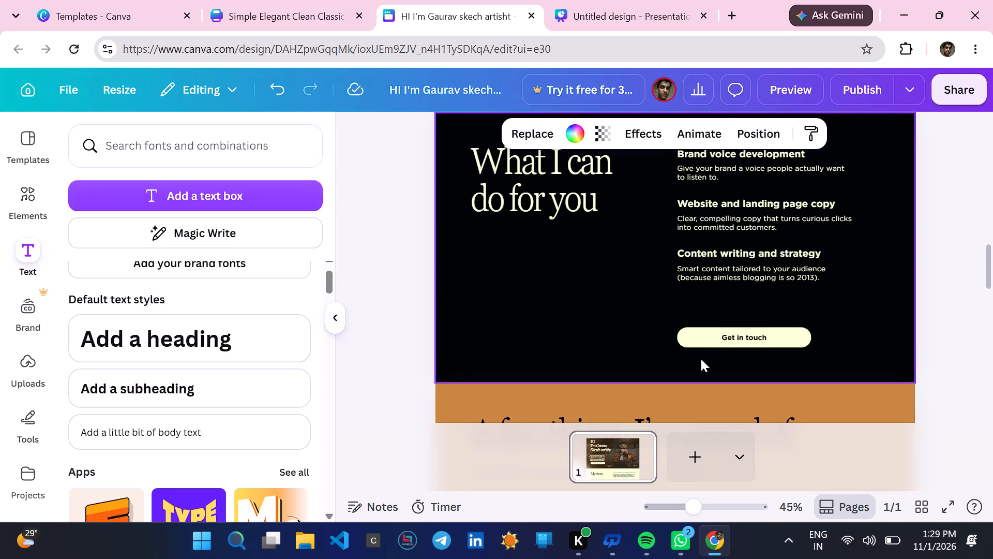
{"action": "scroll", "coordinate": [701, 359], "scroll_direction": "down", "scroll_amount": 8}
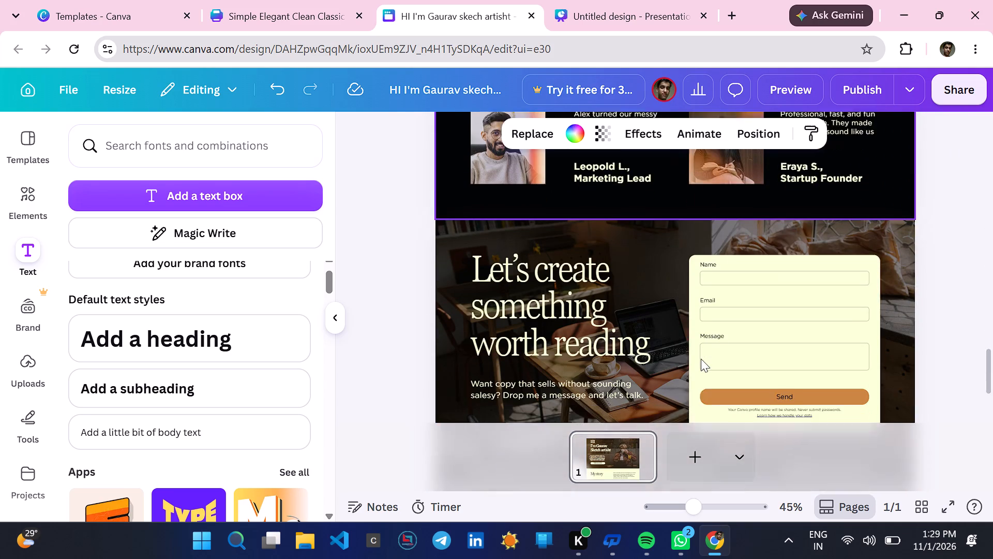
{"action": "scroll", "coordinate": [701, 359], "scroll_direction": "down", "scroll_amount": 4}
Delete the man's portrait together with its frame beside the Marketing Lead testimonial in the "What clients say" section.
{"action": "scroll", "coordinate": [701, 359], "scroll_direction": "up", "scroll_amount": 1}
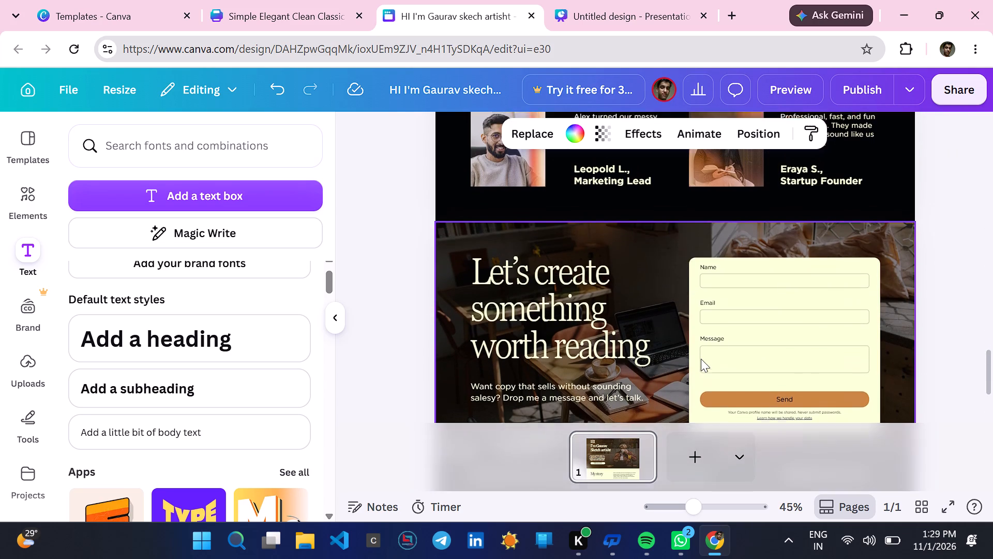
{"action": "scroll", "coordinate": [701, 359], "scroll_direction": "up", "scroll_amount": 3}
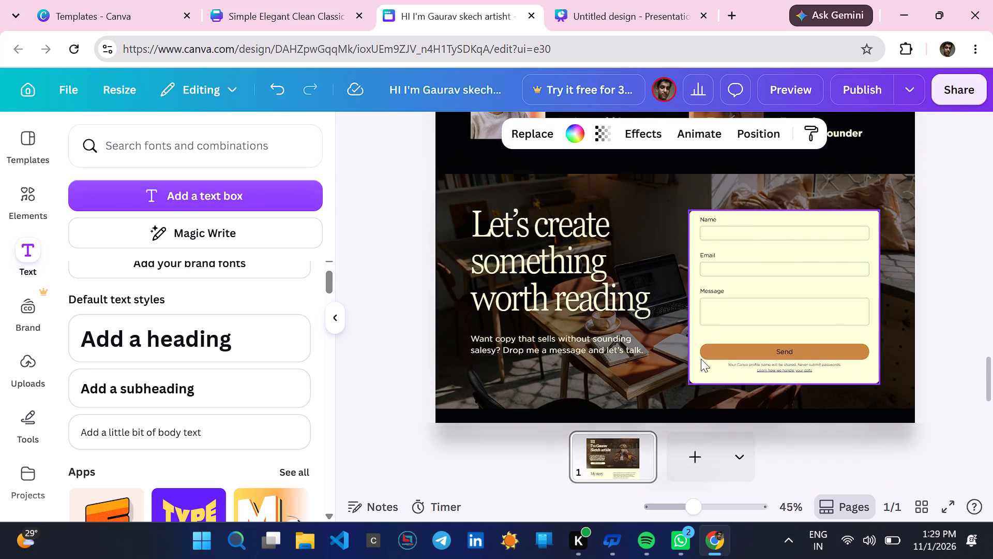
{"action": "scroll", "coordinate": [701, 359], "scroll_direction": "up", "scroll_amount": 3}
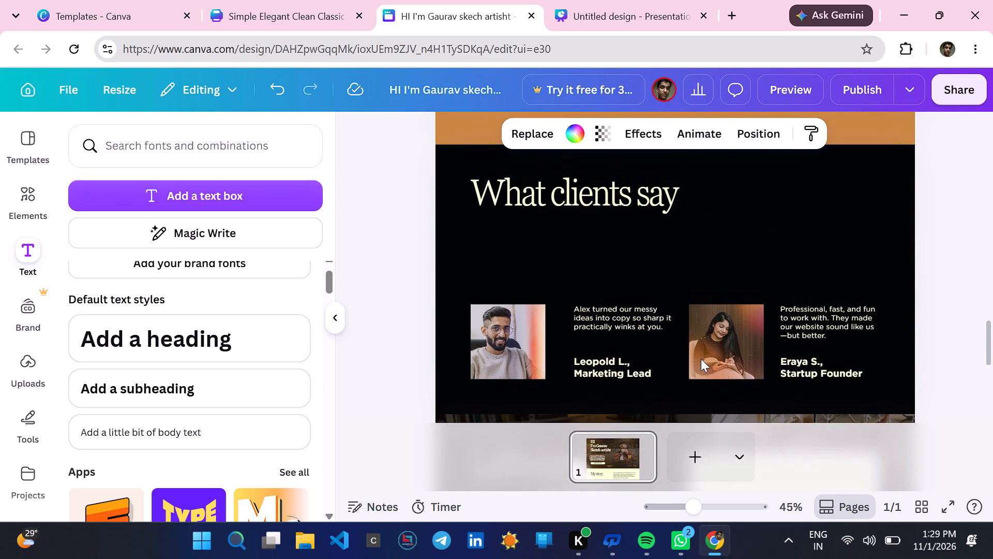
{"action": "left_click", "coordinate": [477, 336]}
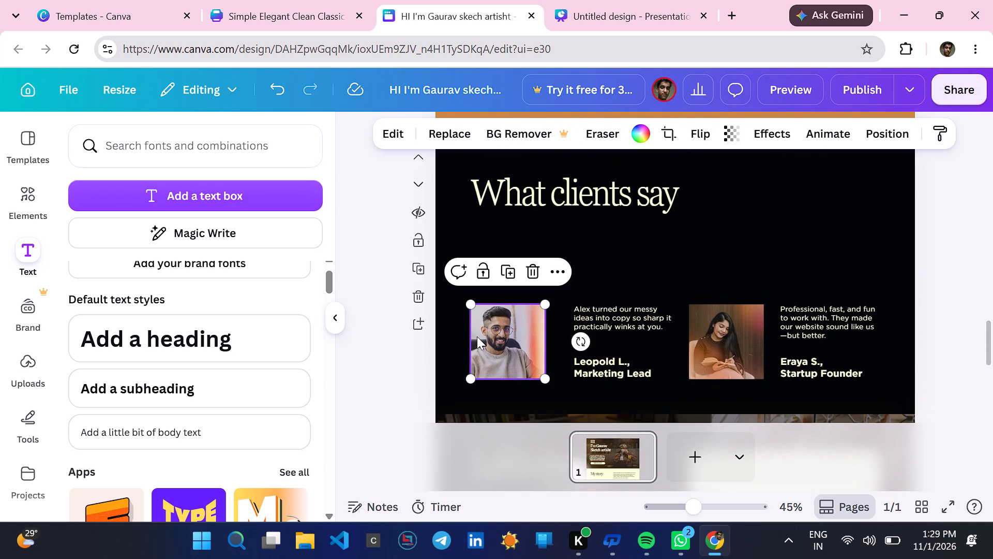
{"action": "left_click", "coordinate": [528, 274]}
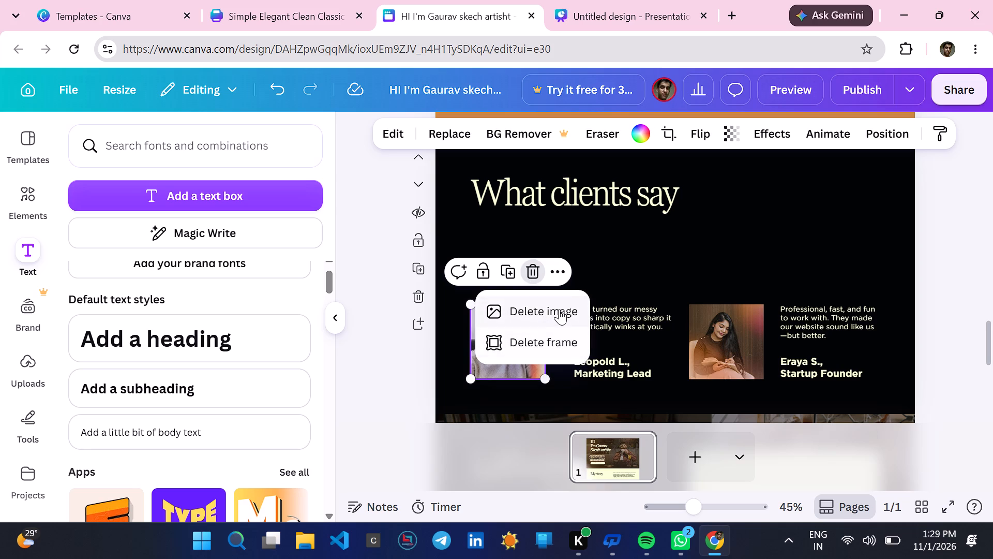
{"action": "left_click", "coordinate": [552, 340]}
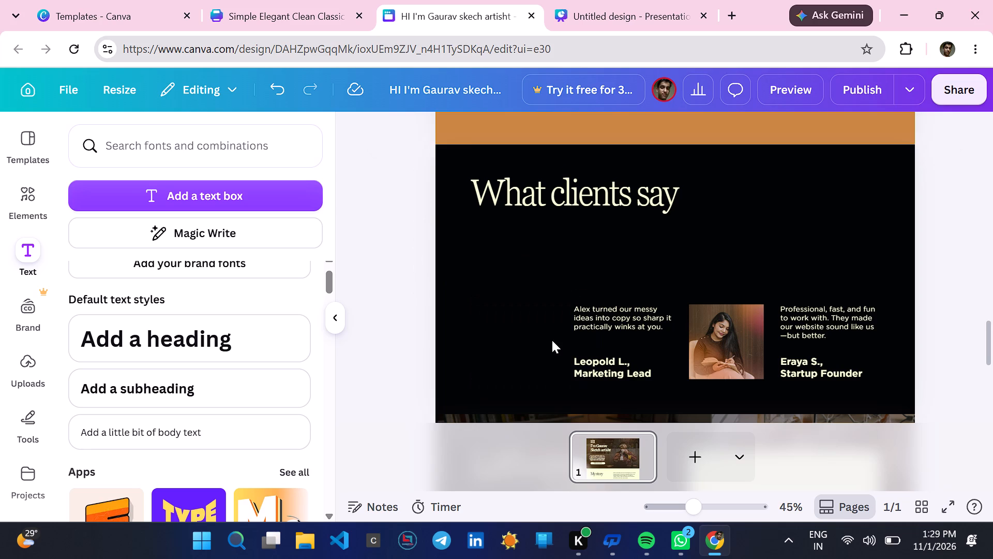
{"action": "left_click", "coordinate": [533, 341]}
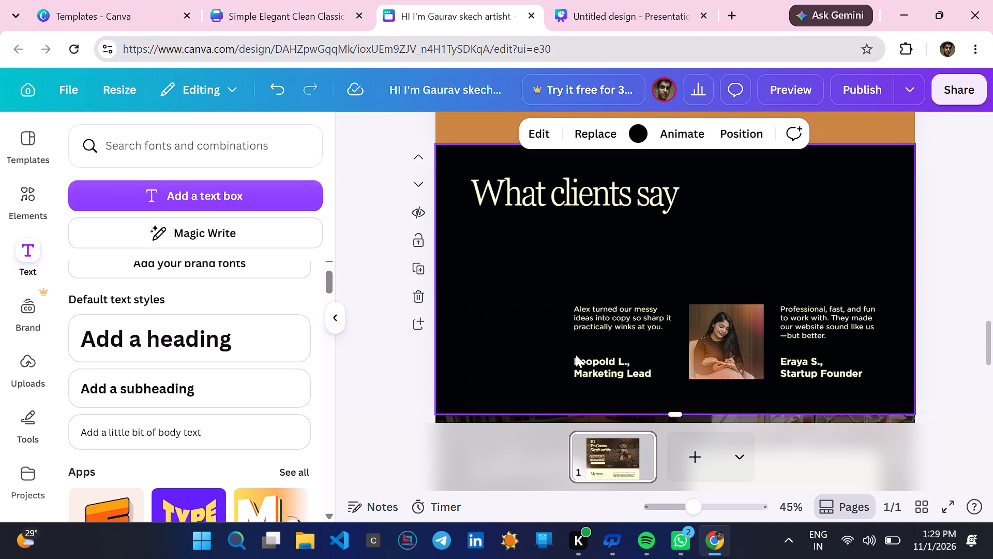
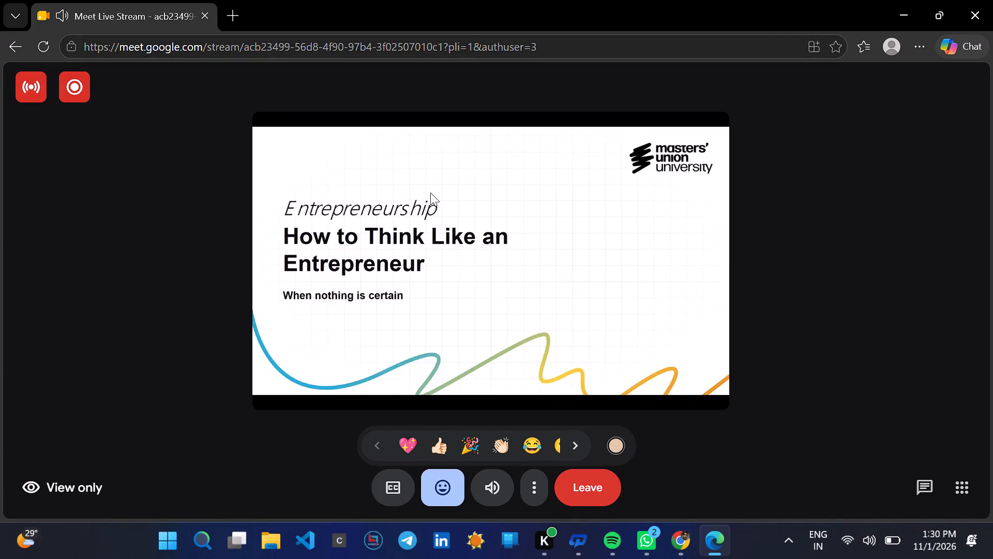
Mute the audio of the Google Meet live stream.
{"action": "left_click", "coordinate": [490, 482]}
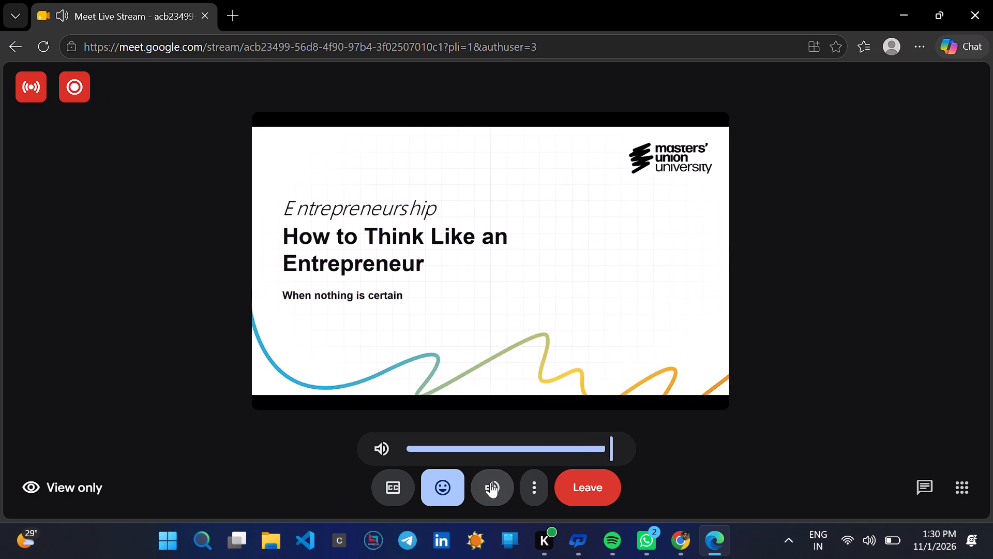
{"action": "left_click", "coordinate": [491, 484]}
{"action": "double_click", "coordinate": [491, 484]}
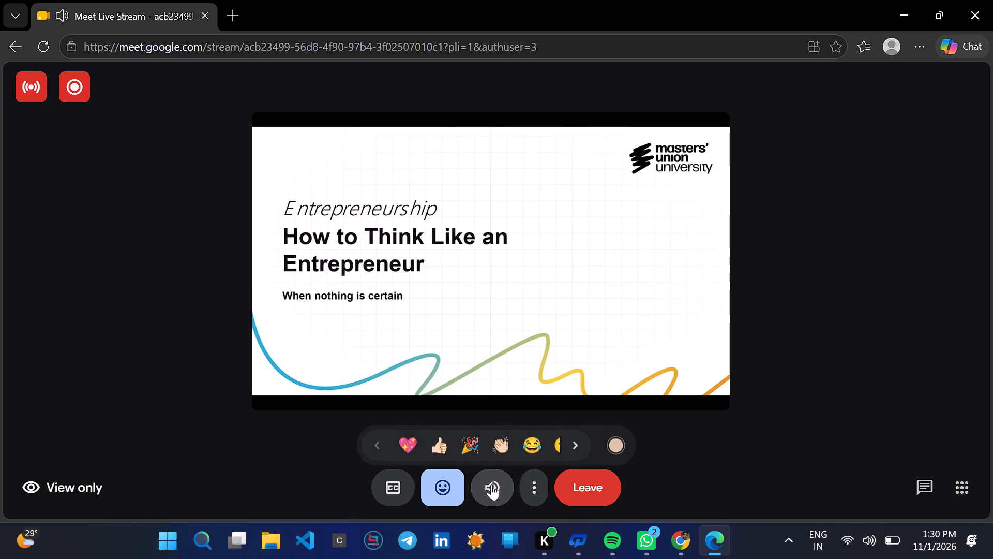
{"action": "left_click", "coordinate": [493, 509]}
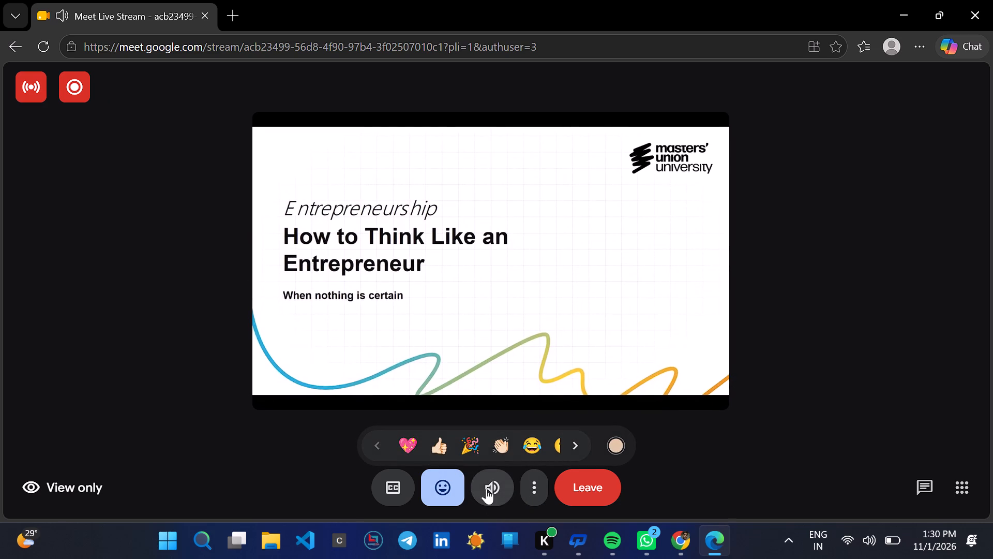
{"action": "left_click", "coordinate": [485, 487]}
{"action": "left_click_drag", "start_coordinate": [410, 440], "coordinate": [399, 439]}
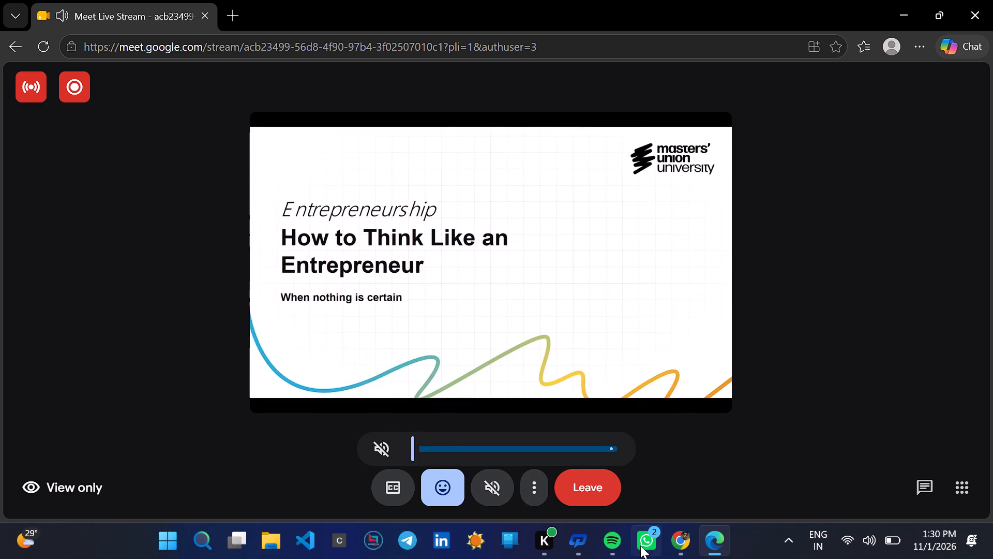
Switch to the Canva website design in Chrome and delete the template paragraph beside the "My story" heading.
{"action": "left_click", "coordinate": [674, 540]}
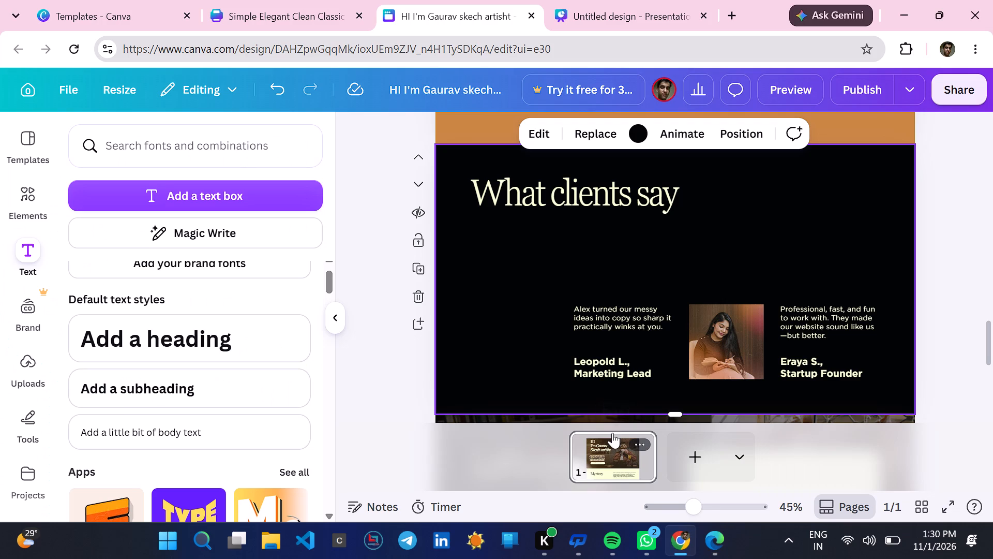
{"action": "scroll", "coordinate": [659, 295], "scroll_direction": "down", "scroll_amount": 1}
{"action": "scroll", "coordinate": [659, 295], "scroll_direction": "up", "scroll_amount": 2}
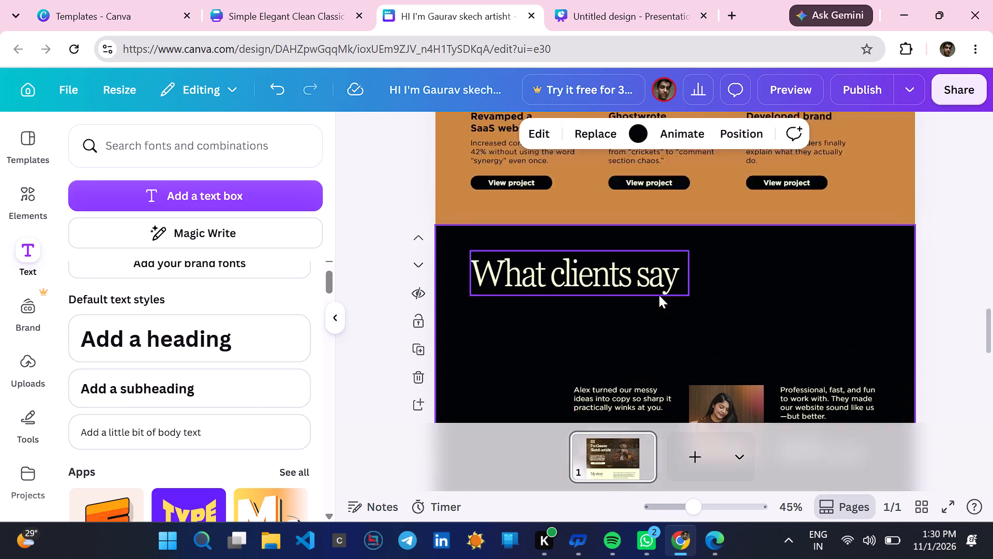
{"action": "scroll", "coordinate": [659, 295], "scroll_direction": "up", "scroll_amount": 5}
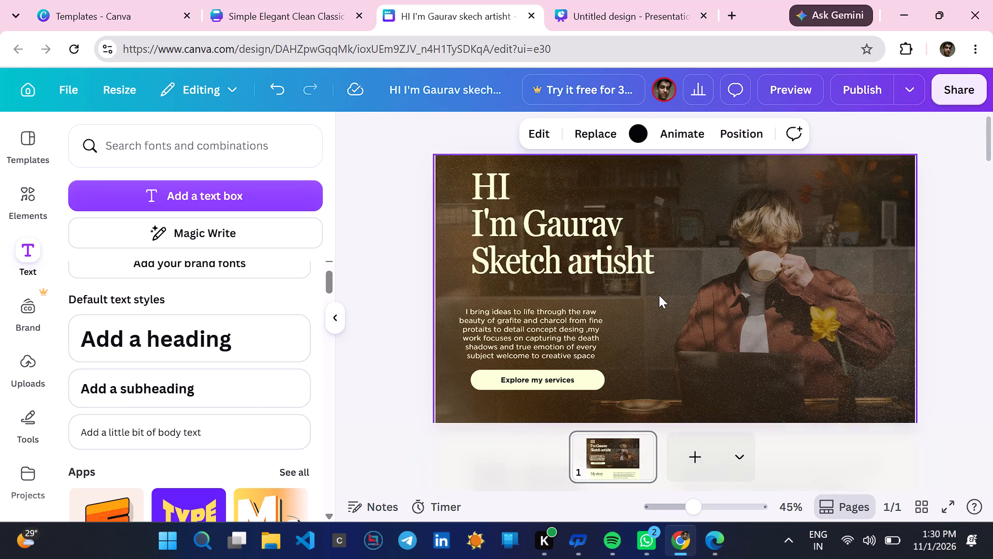
{"action": "scroll", "coordinate": [701, 241], "scroll_direction": "down", "scroll_amount": 1}
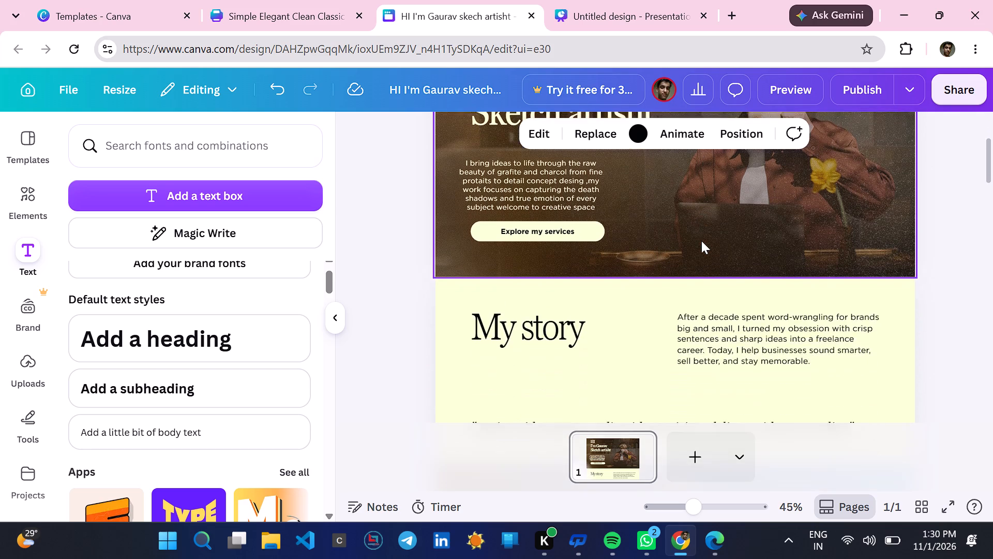
{"action": "scroll", "coordinate": [701, 241], "scroll_direction": "down", "scroll_amount": 1}
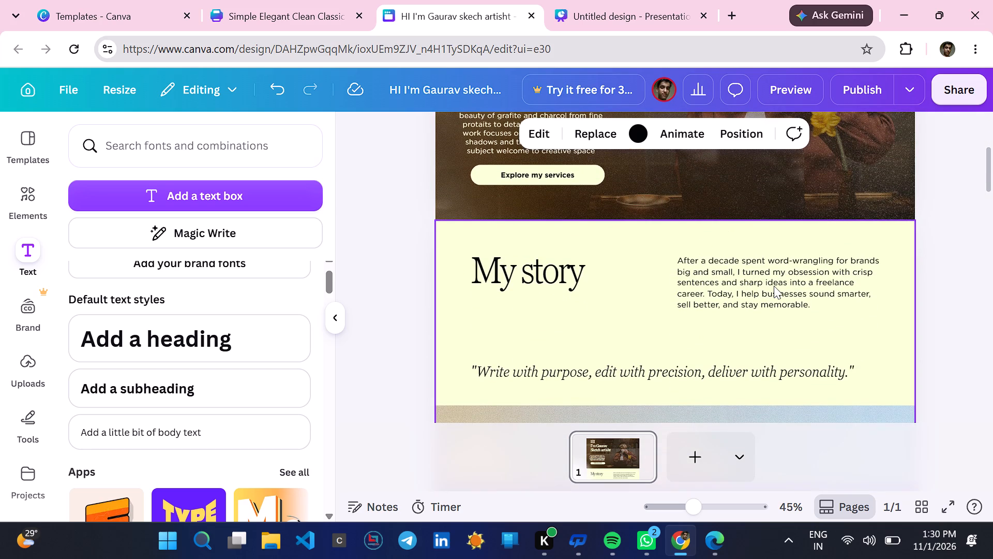
{"action": "left_click", "coordinate": [775, 286]}
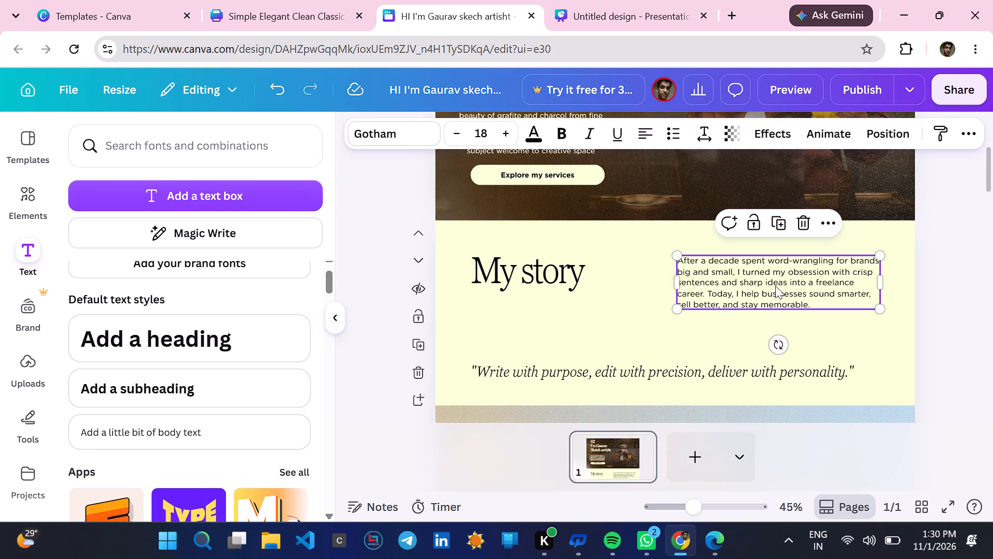
{"action": "key", "text": "BackSpace"}
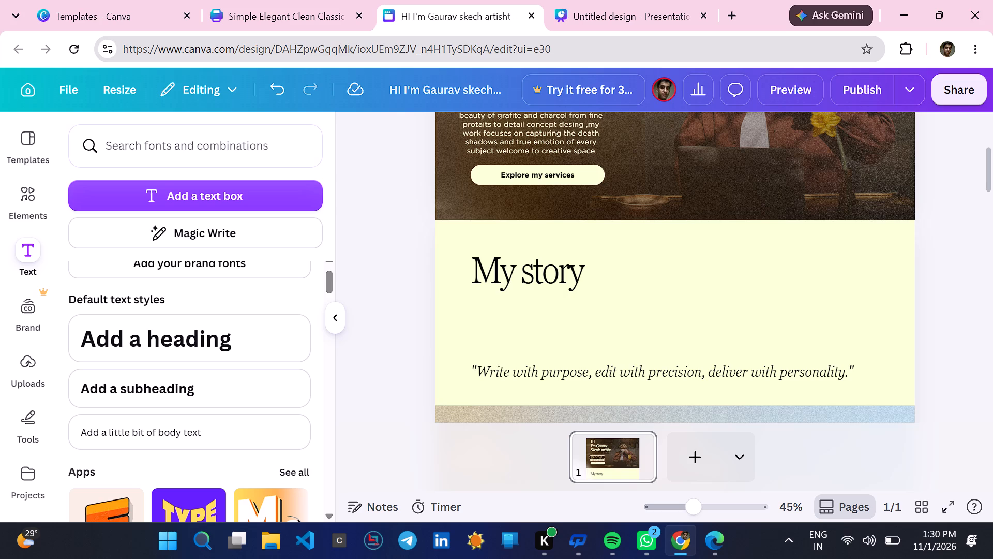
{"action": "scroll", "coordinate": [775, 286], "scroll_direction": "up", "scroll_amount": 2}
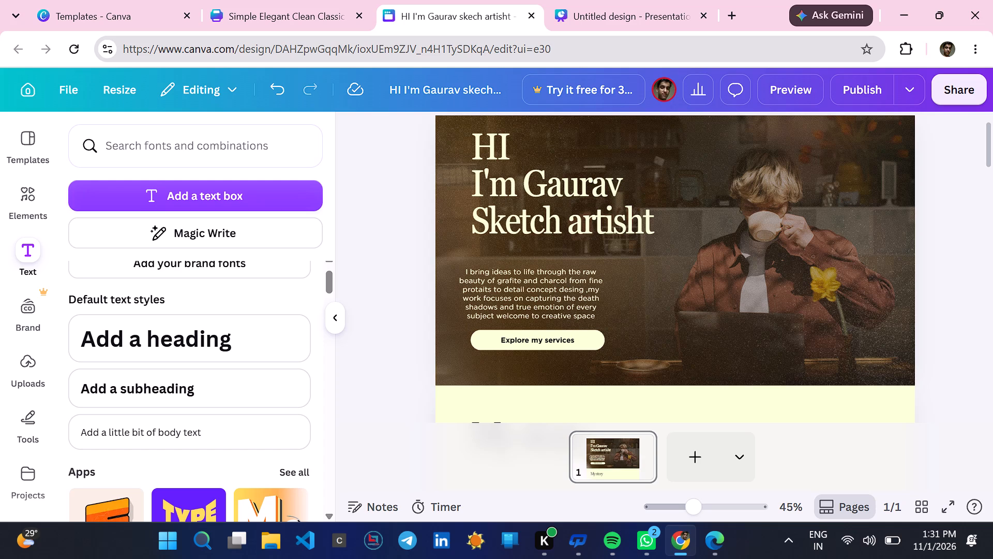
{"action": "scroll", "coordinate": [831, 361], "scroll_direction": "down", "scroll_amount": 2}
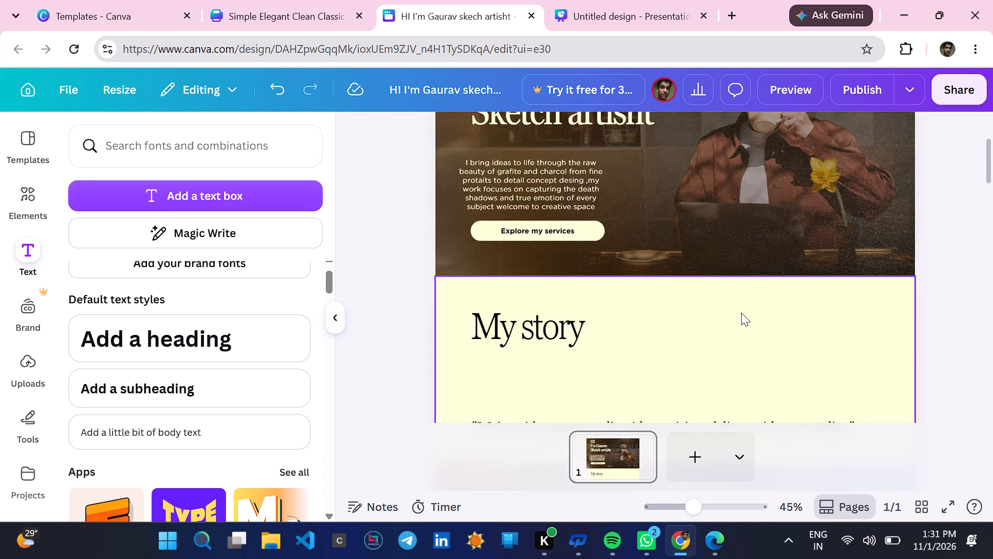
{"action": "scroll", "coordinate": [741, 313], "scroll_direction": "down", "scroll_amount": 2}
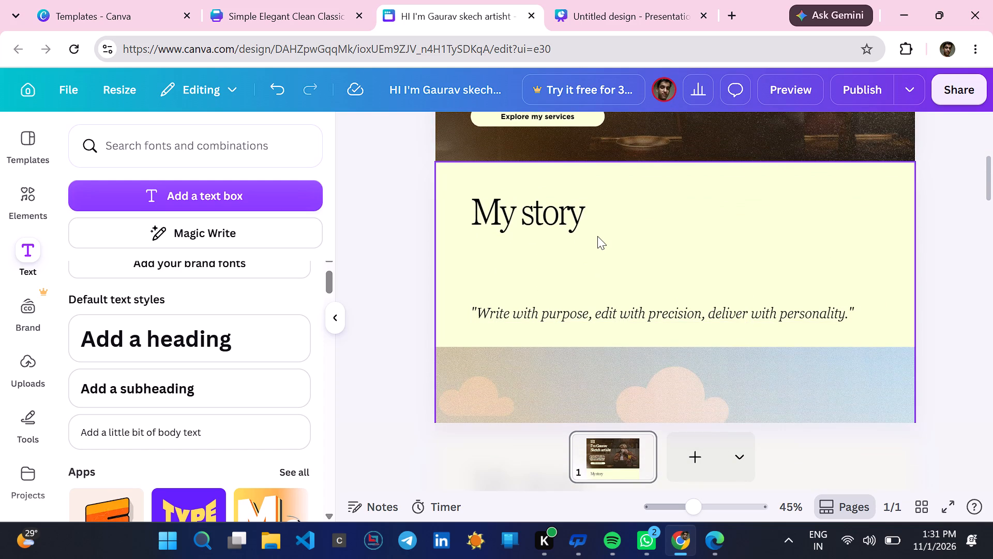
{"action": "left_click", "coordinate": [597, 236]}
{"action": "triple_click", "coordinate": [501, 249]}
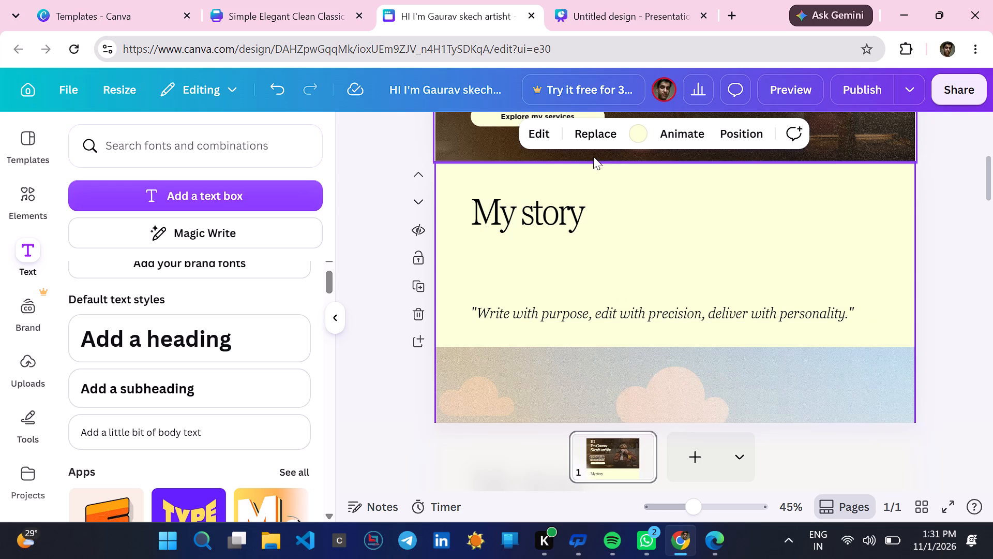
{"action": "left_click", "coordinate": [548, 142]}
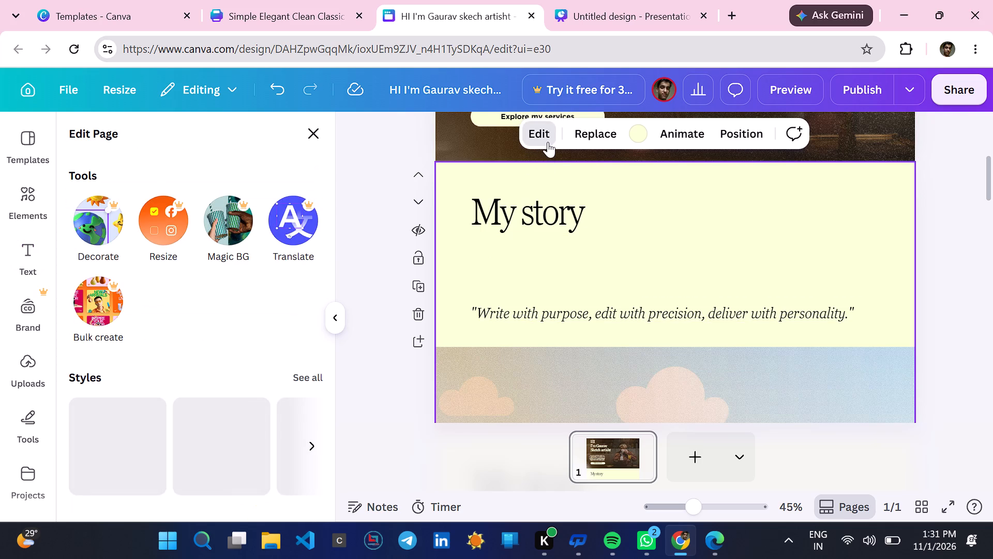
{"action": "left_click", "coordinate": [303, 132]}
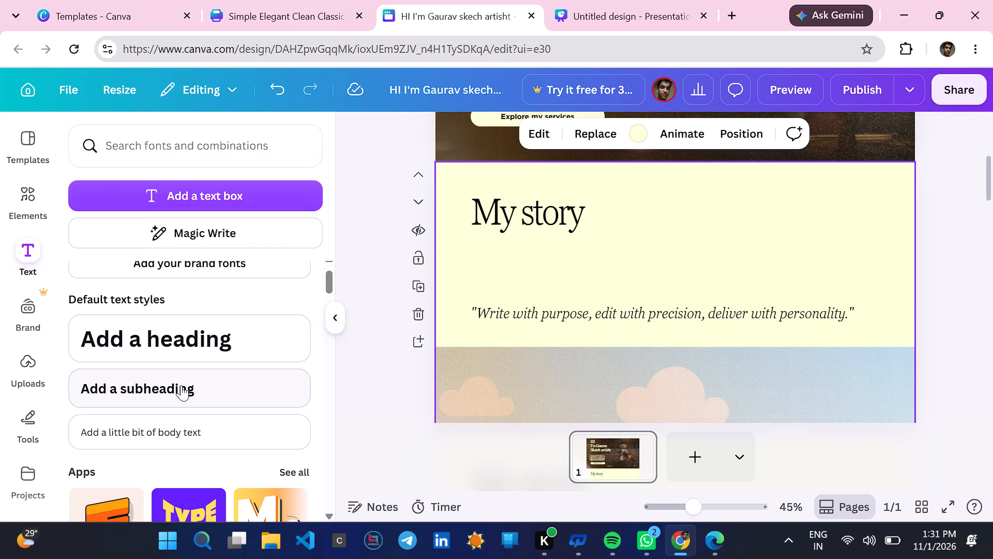
Add a body text box to the My story section and place it directly beneath the "My story" heading.
{"action": "left_click", "coordinate": [196, 426]}
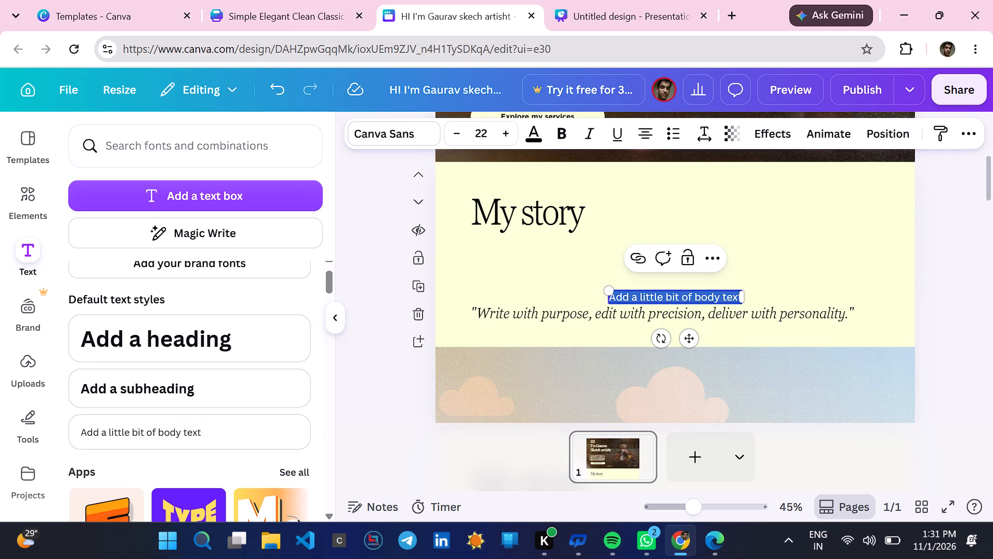
{"action": "left_click_drag", "start_coordinate": [646, 297], "coordinate": [625, 290]}
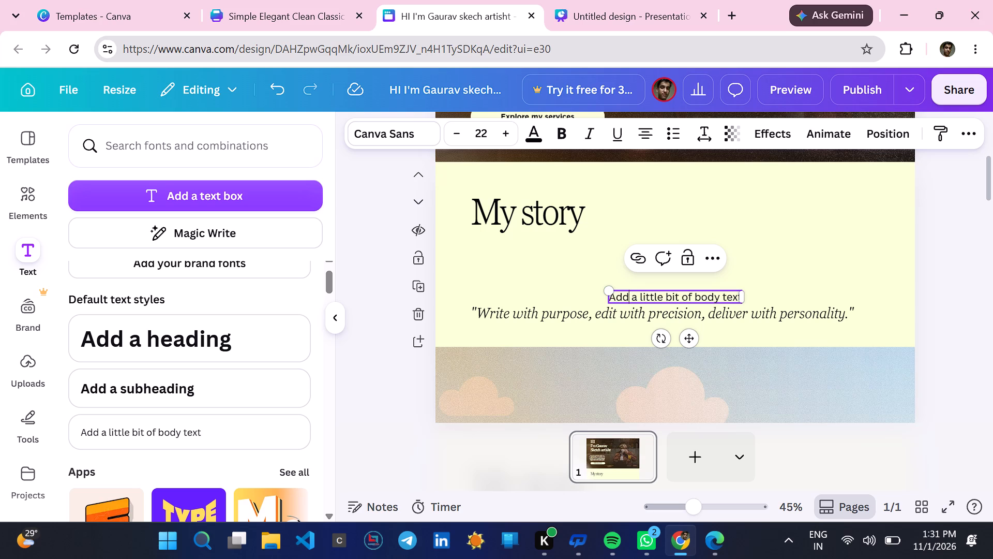
{"action": "left_click_drag", "start_coordinate": [625, 290], "coordinate": [613, 285]}
{"action": "left_click_drag", "start_coordinate": [614, 285], "coordinate": [473, 249]}
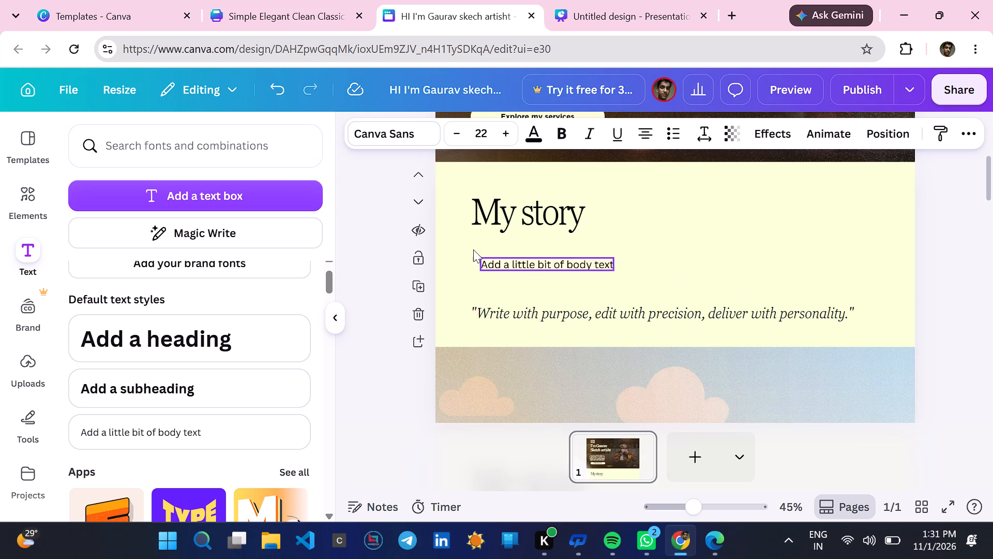
{"action": "left_click_drag", "start_coordinate": [473, 249], "coordinate": [477, 238]}
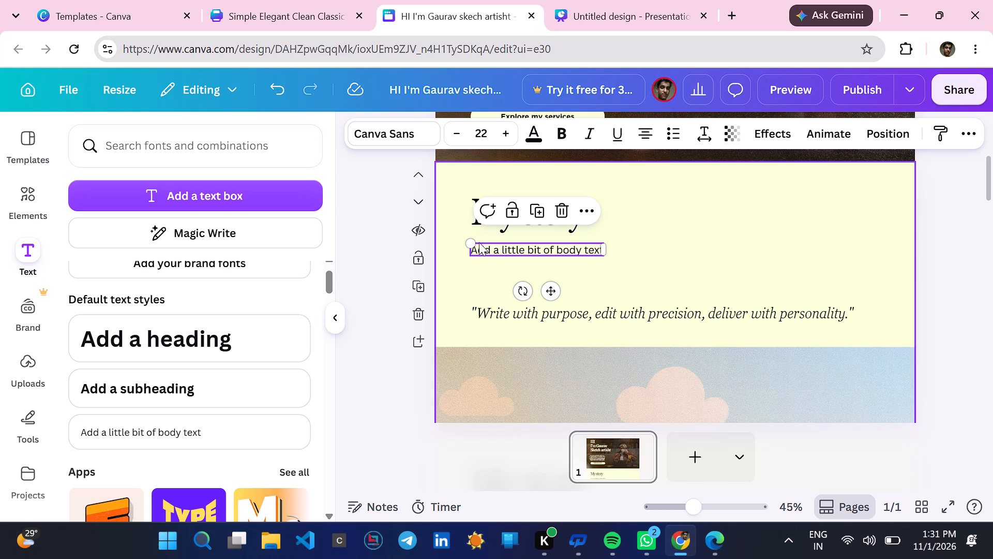
Replace the new text box's placeholder with "MY name is" followed by the artist's full name.
{"action": "left_click", "coordinate": [482, 246]}
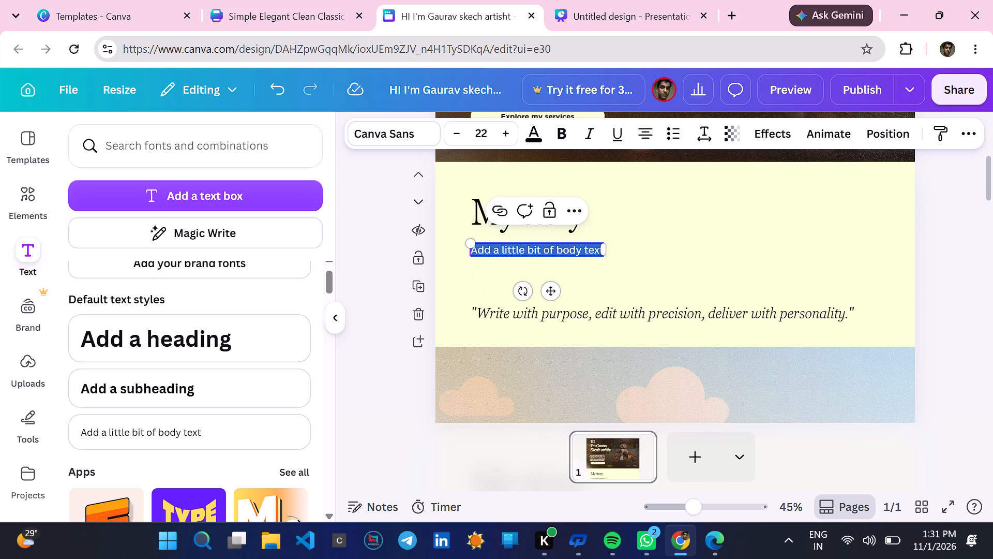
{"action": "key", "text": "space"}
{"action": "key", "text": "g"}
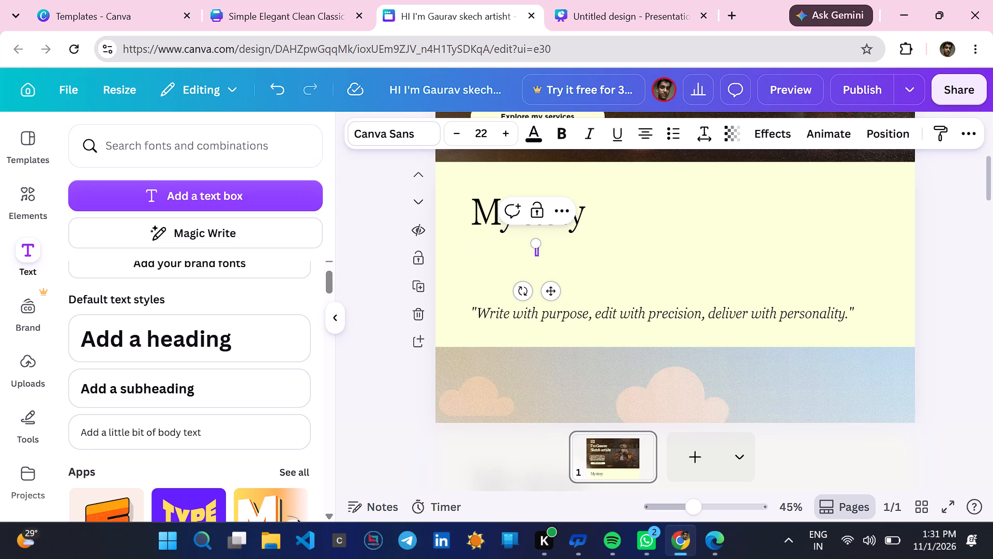
{"action": "key", "text": "BackSpace"}
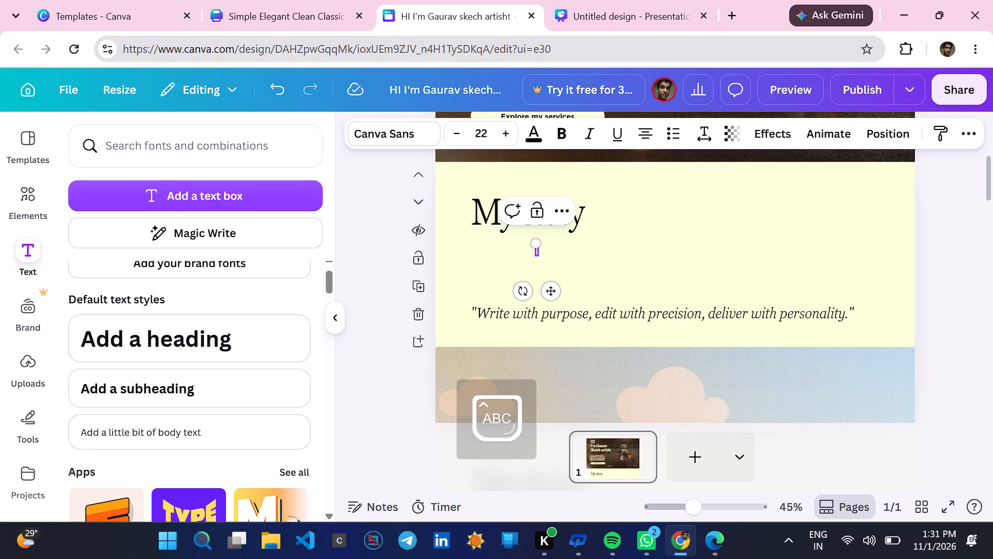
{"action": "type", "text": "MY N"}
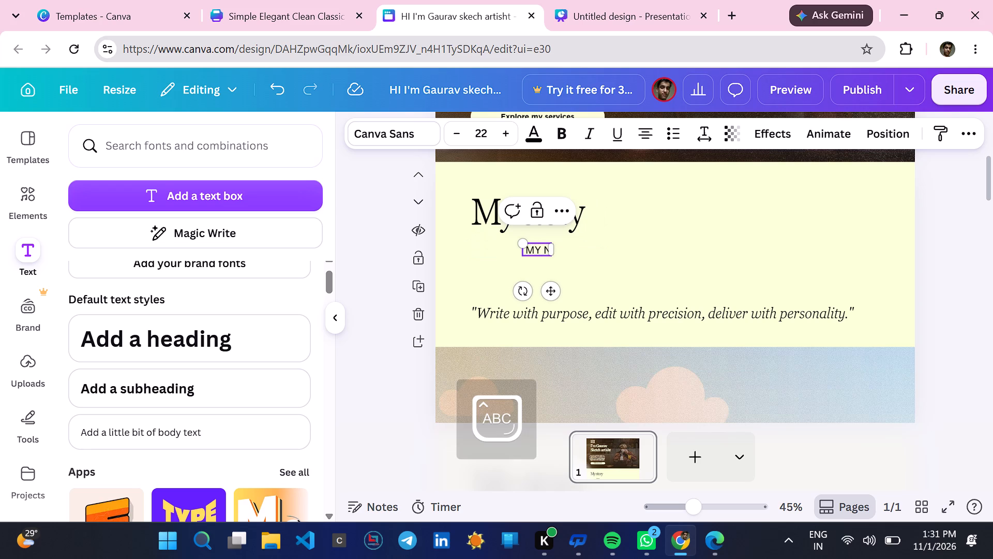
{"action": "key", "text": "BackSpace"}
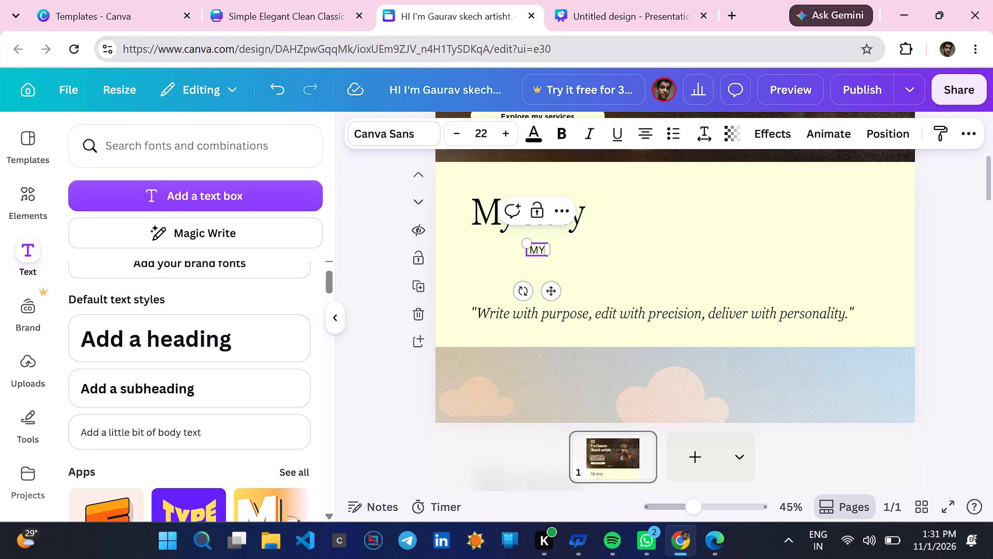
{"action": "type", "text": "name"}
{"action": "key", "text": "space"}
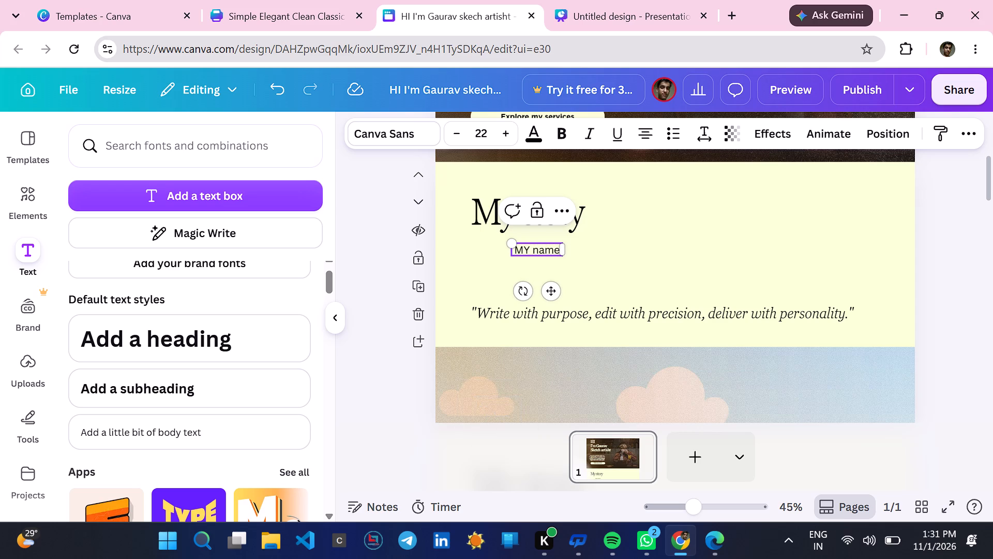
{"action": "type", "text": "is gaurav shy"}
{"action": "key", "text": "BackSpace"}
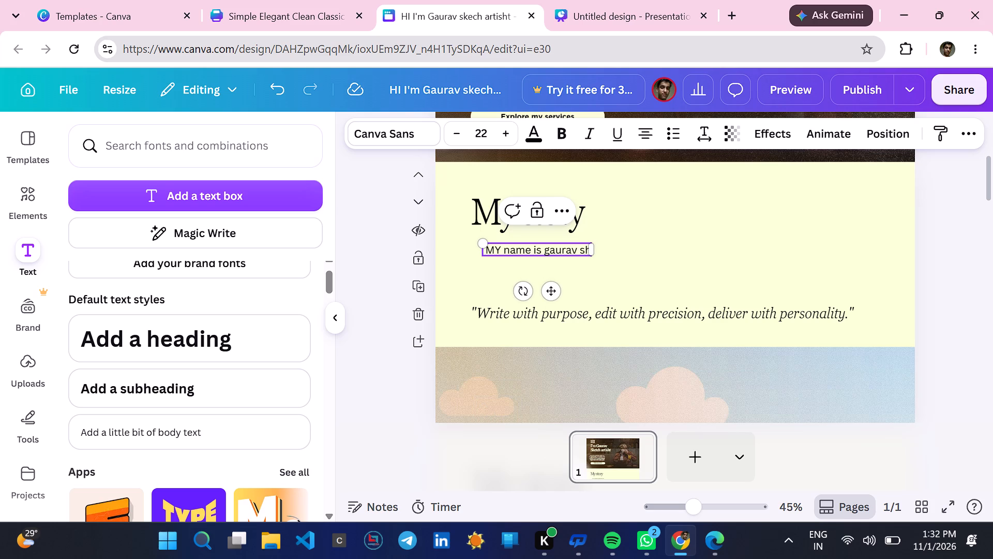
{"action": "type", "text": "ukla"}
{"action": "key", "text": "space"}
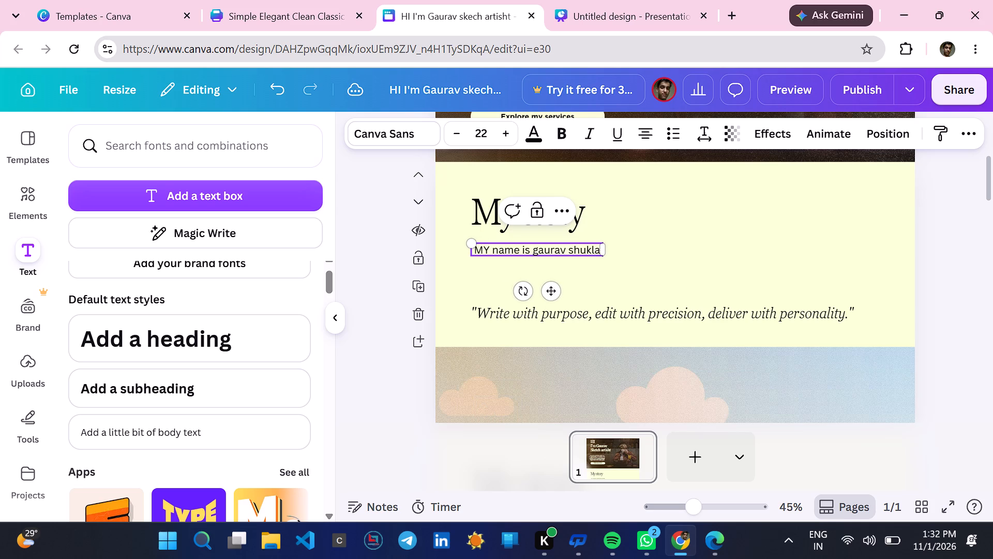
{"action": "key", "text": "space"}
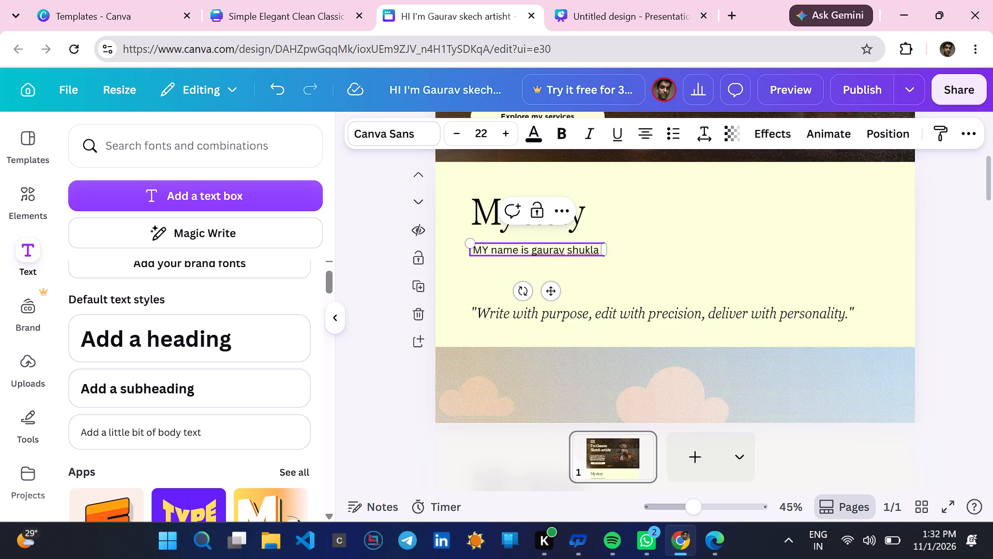
Continue the My story text after the artist's name with "and i see the world".
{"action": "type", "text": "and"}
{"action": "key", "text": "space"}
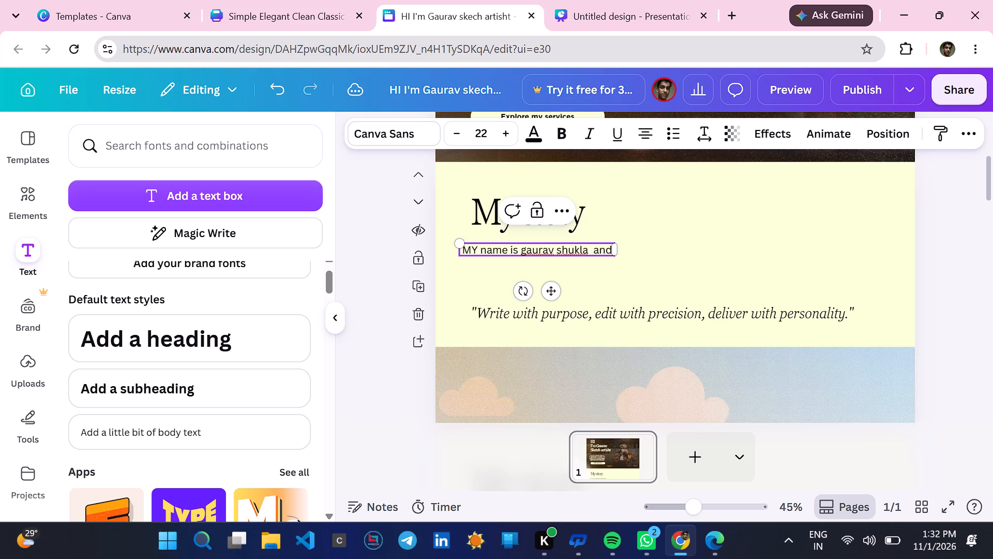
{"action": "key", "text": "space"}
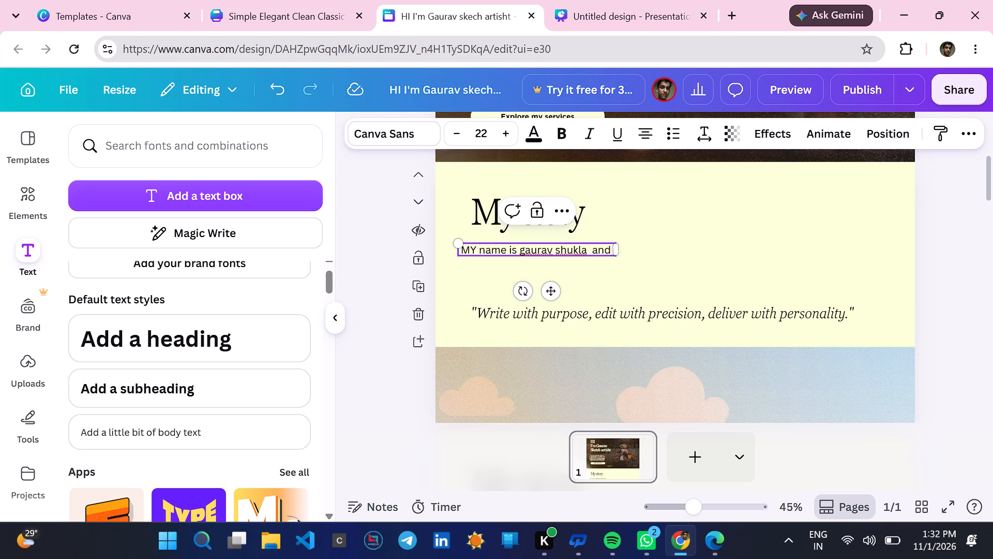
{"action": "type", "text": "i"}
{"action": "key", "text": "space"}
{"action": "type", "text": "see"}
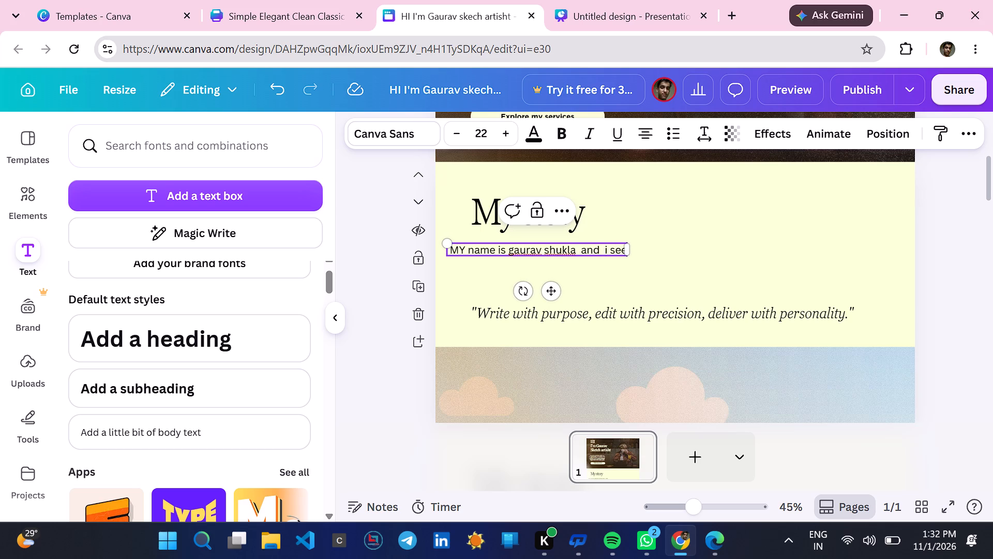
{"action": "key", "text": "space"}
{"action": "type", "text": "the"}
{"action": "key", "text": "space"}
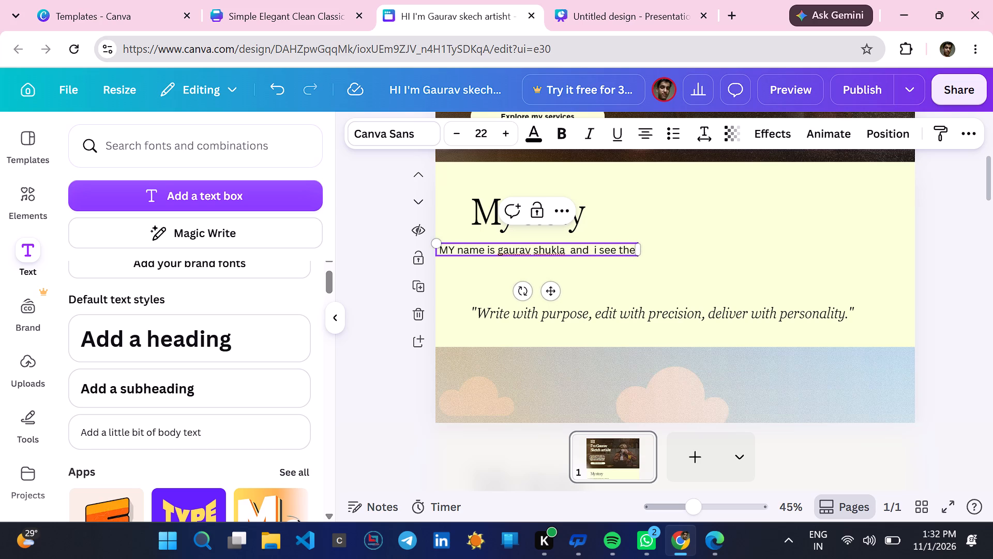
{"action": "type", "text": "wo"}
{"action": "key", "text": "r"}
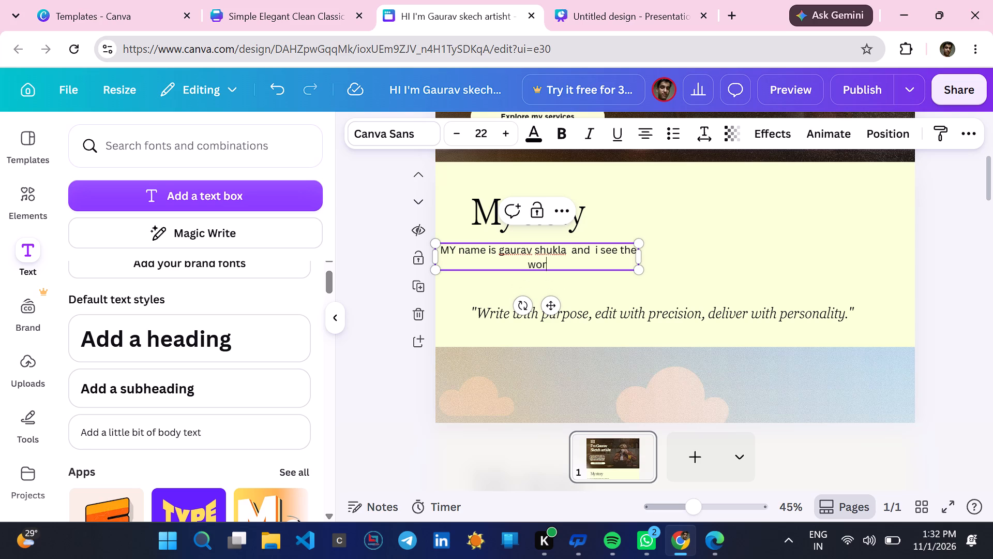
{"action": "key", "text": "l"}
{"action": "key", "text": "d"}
Widen the My story text box across the section so its text fits on a single line.
{"action": "right_click", "coordinate": [645, 254]}
{"action": "left_click", "coordinate": [622, 260]}
{"action": "left_click_drag", "start_coordinate": [638, 256], "coordinate": [651, 255]}
{"action": "left_click_drag", "start_coordinate": [640, 258], "coordinate": [670, 254]}
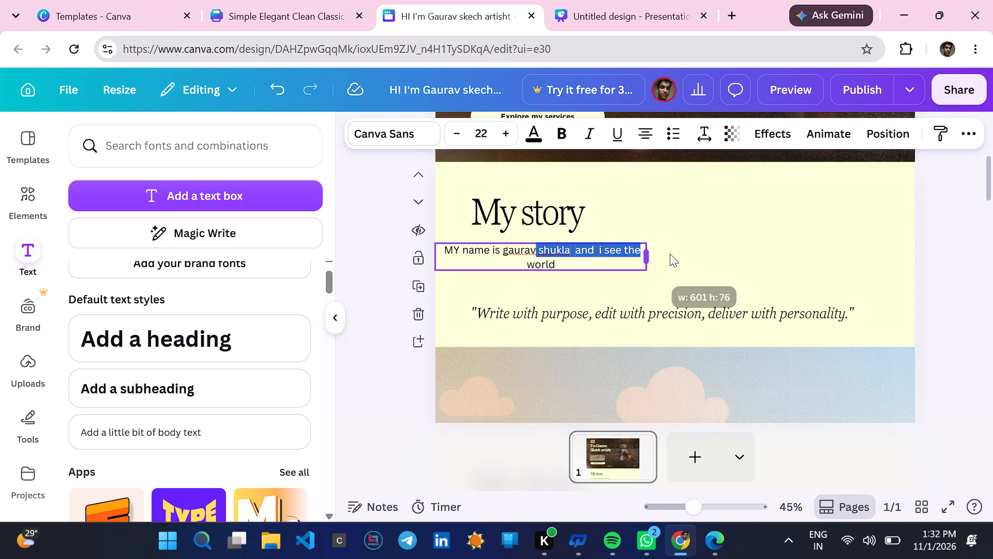
{"action": "left_click_drag", "start_coordinate": [670, 254], "coordinate": [799, 243]}
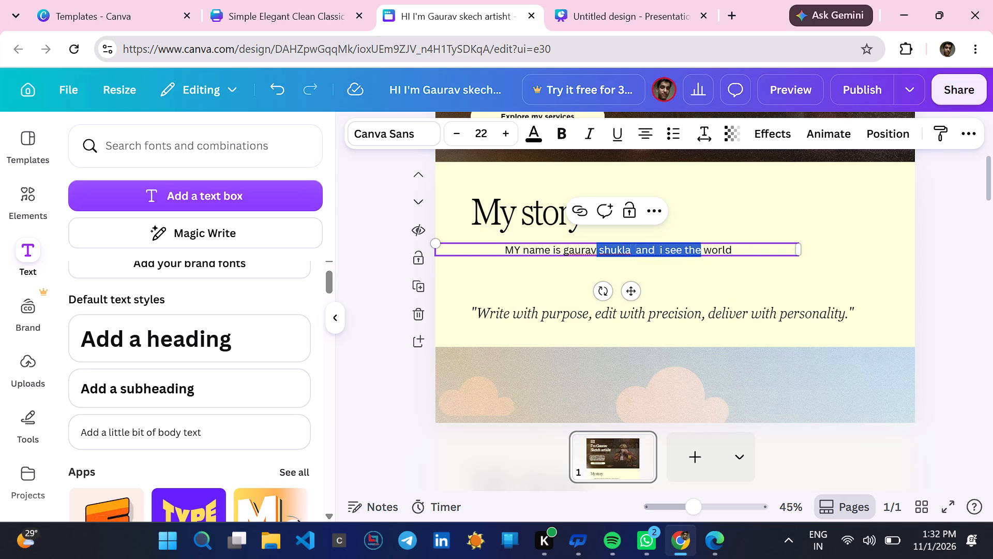
Continue the sentence at the end of the My story text with "in lines shadow, and texture.".
{"action": "left_click", "coordinate": [763, 248]}
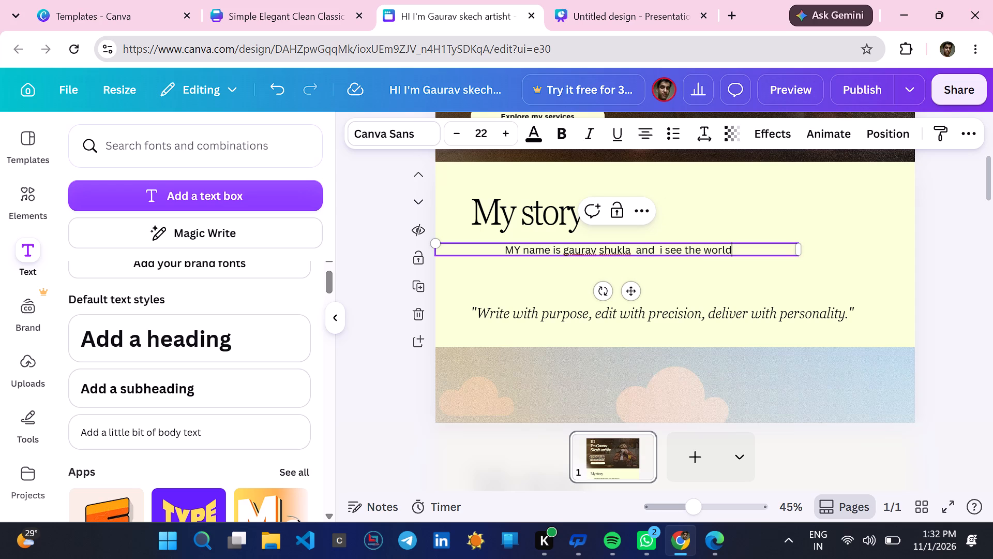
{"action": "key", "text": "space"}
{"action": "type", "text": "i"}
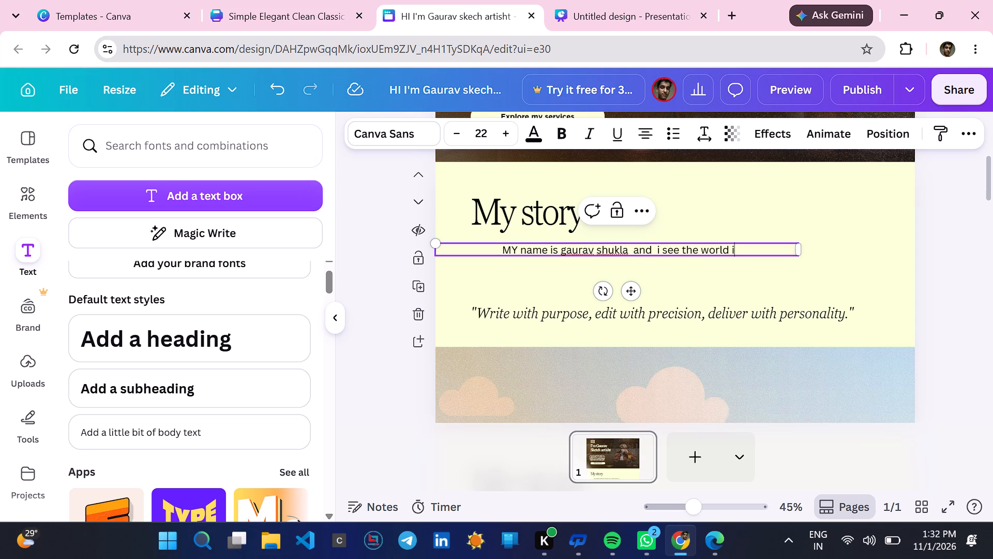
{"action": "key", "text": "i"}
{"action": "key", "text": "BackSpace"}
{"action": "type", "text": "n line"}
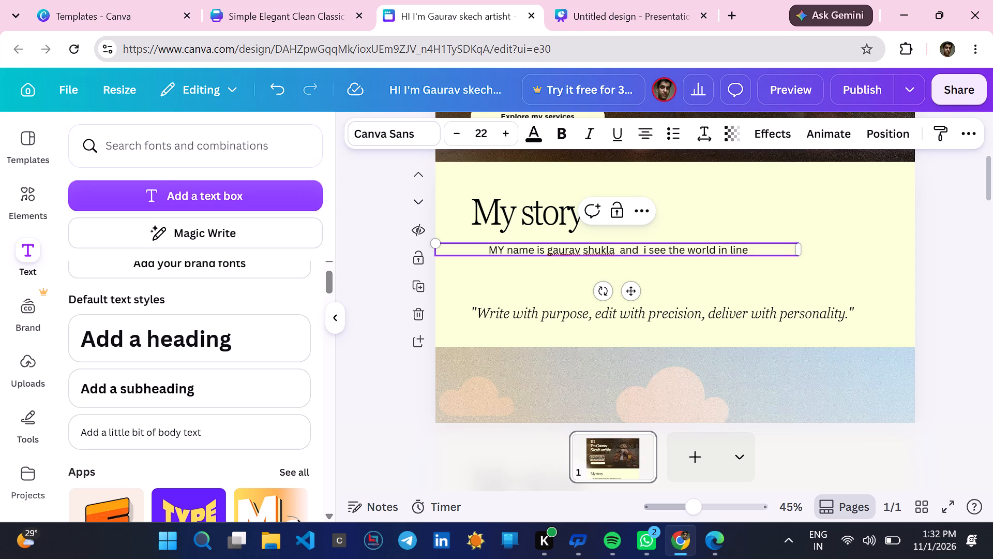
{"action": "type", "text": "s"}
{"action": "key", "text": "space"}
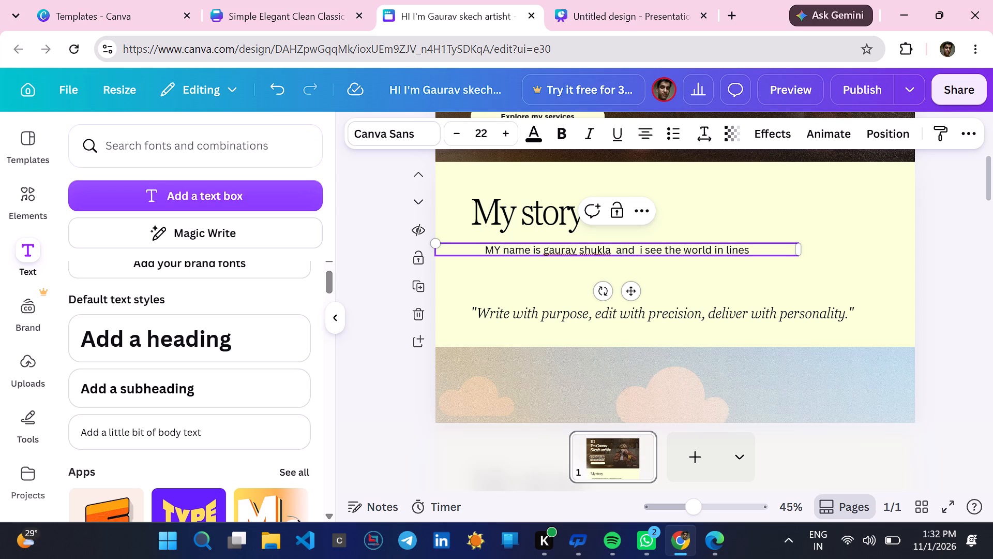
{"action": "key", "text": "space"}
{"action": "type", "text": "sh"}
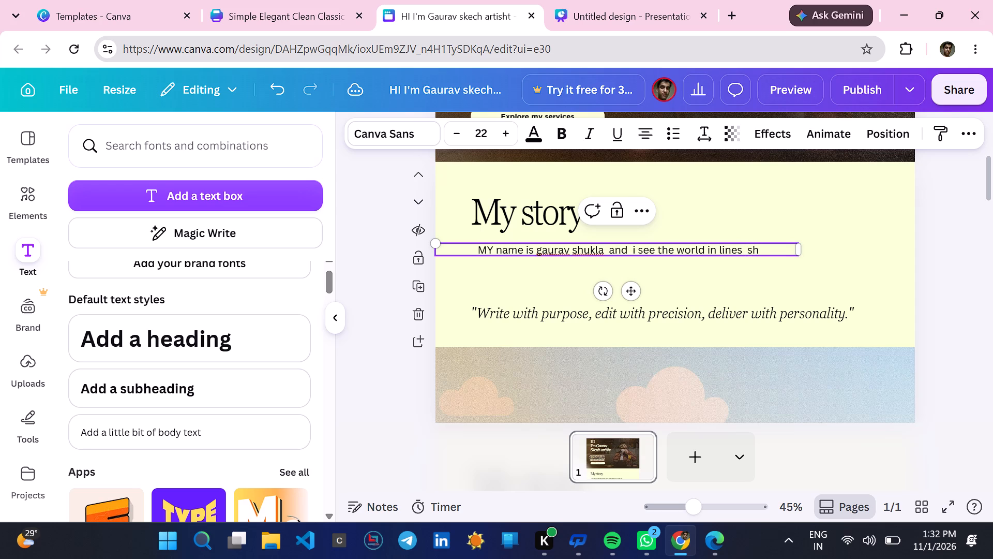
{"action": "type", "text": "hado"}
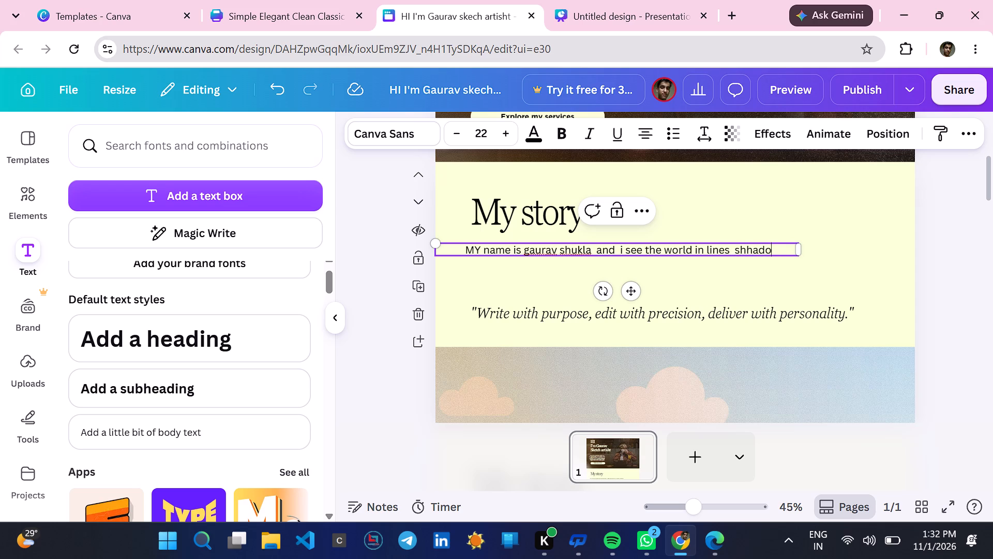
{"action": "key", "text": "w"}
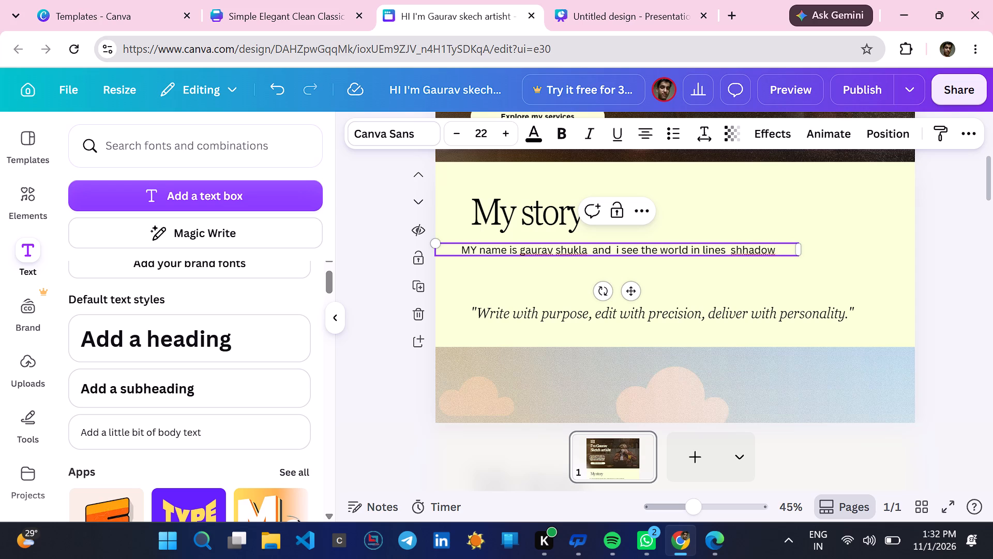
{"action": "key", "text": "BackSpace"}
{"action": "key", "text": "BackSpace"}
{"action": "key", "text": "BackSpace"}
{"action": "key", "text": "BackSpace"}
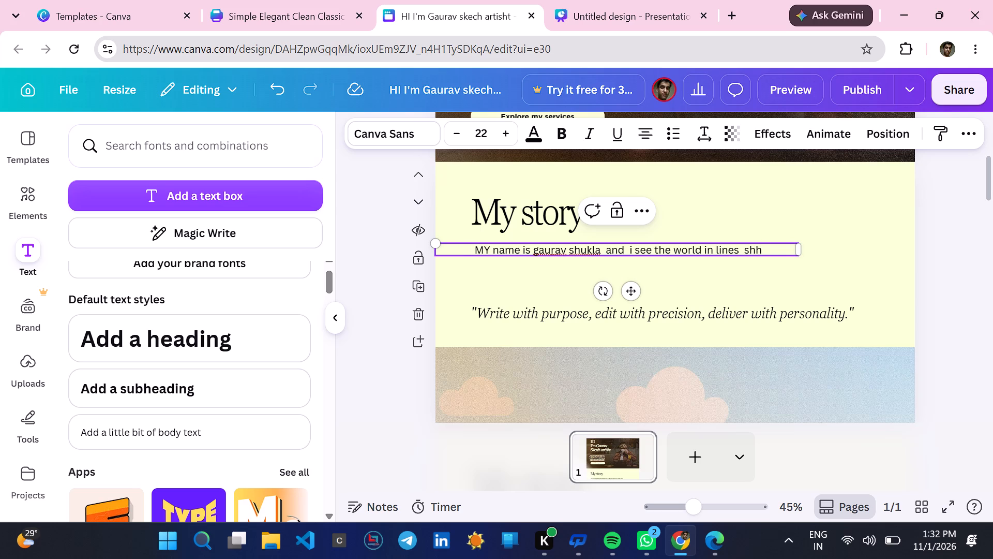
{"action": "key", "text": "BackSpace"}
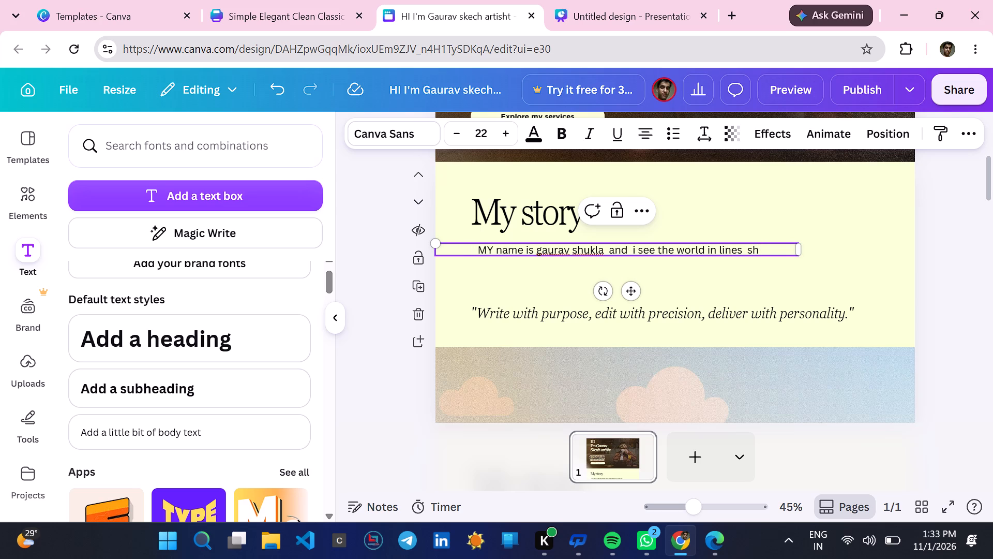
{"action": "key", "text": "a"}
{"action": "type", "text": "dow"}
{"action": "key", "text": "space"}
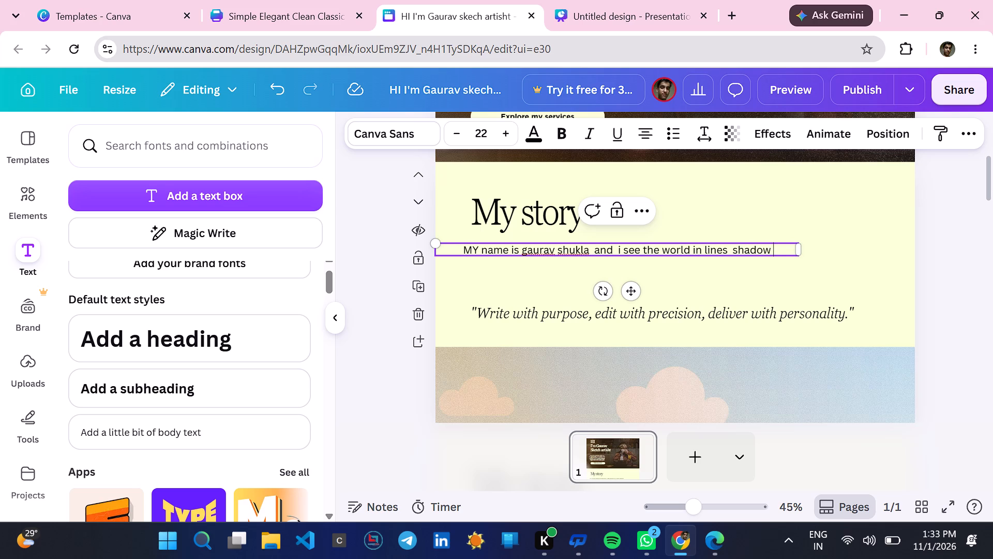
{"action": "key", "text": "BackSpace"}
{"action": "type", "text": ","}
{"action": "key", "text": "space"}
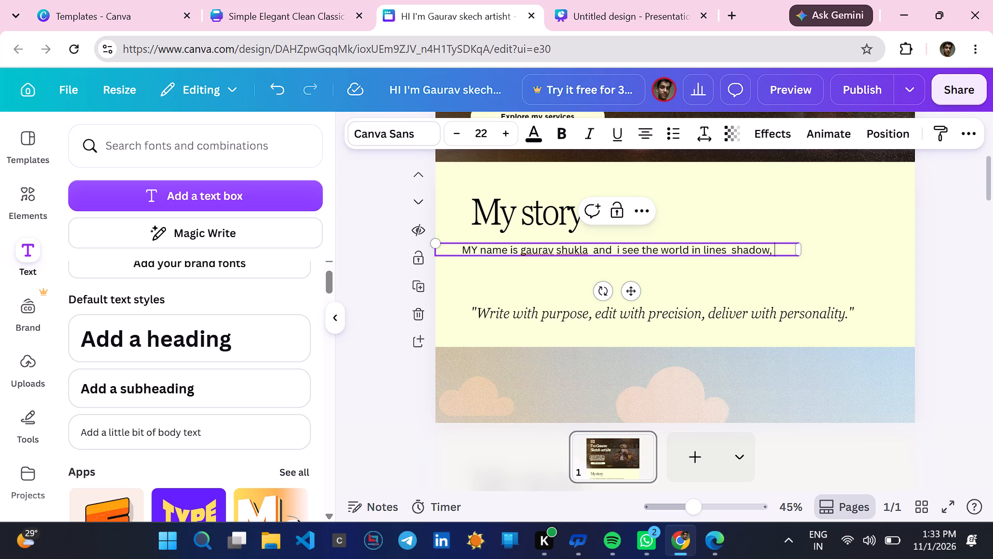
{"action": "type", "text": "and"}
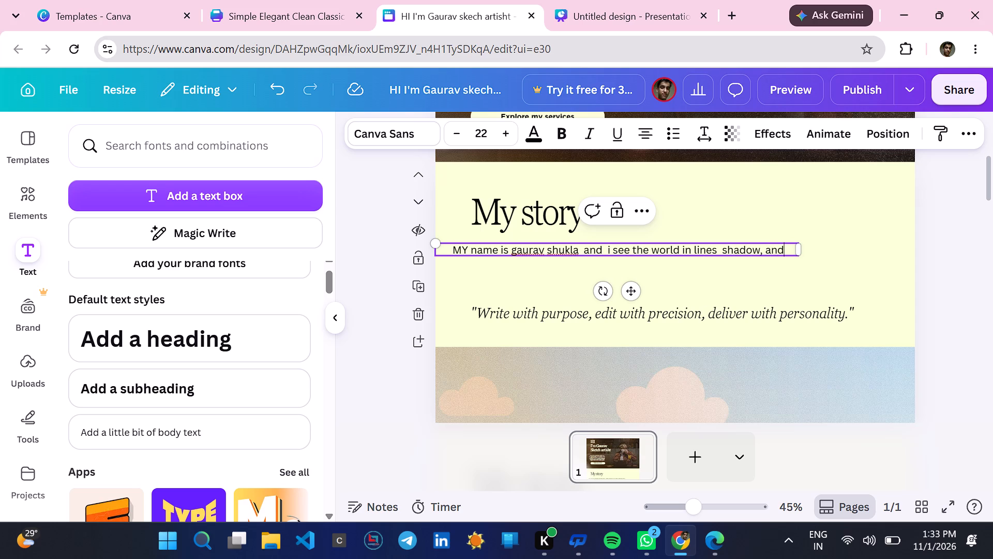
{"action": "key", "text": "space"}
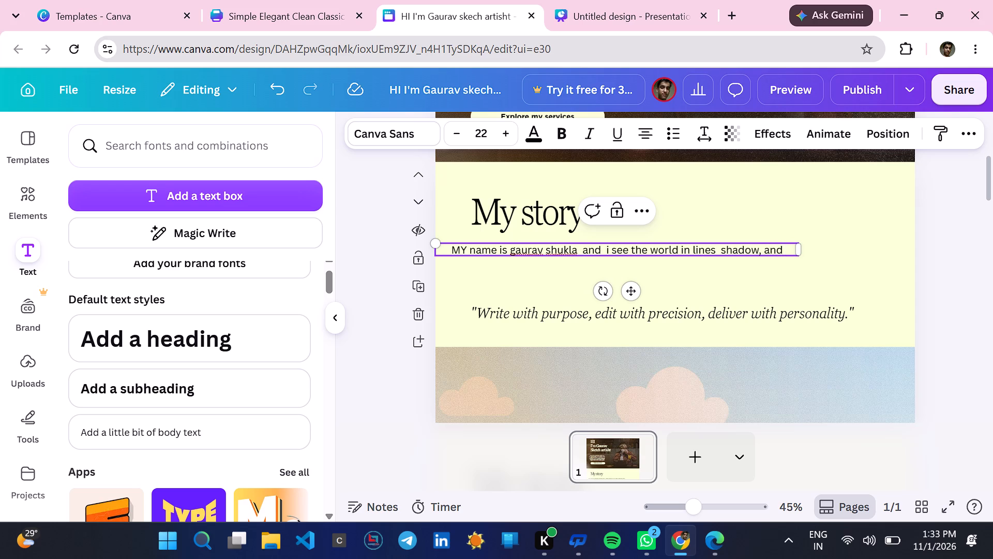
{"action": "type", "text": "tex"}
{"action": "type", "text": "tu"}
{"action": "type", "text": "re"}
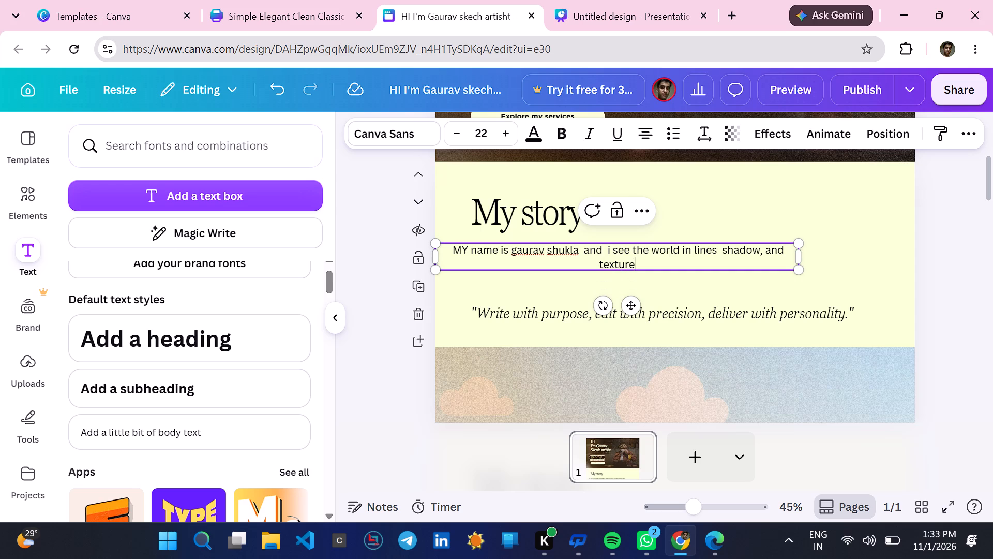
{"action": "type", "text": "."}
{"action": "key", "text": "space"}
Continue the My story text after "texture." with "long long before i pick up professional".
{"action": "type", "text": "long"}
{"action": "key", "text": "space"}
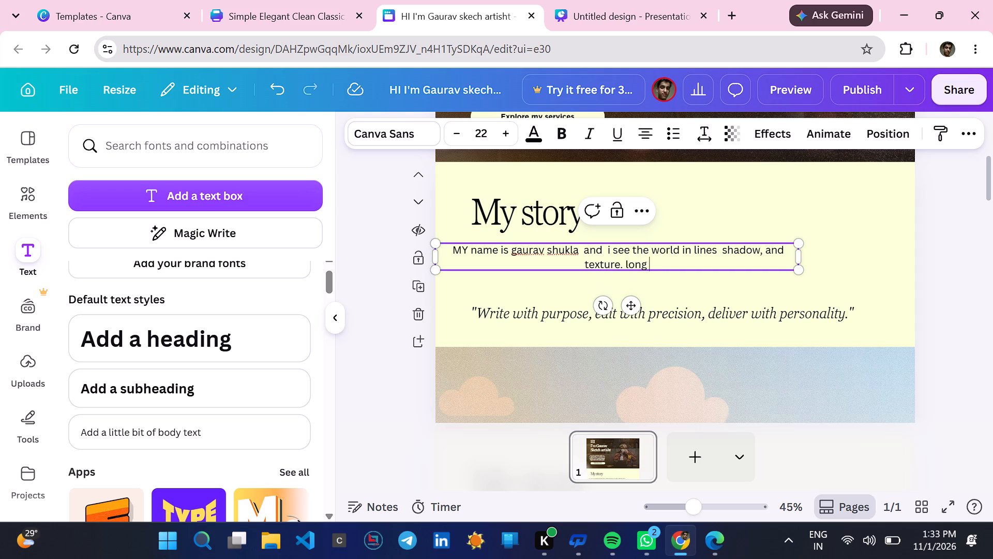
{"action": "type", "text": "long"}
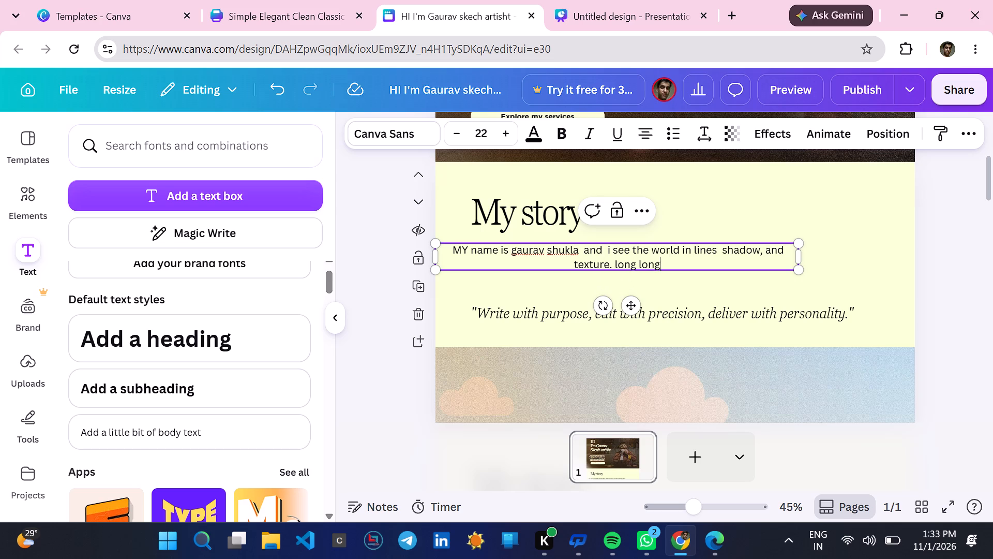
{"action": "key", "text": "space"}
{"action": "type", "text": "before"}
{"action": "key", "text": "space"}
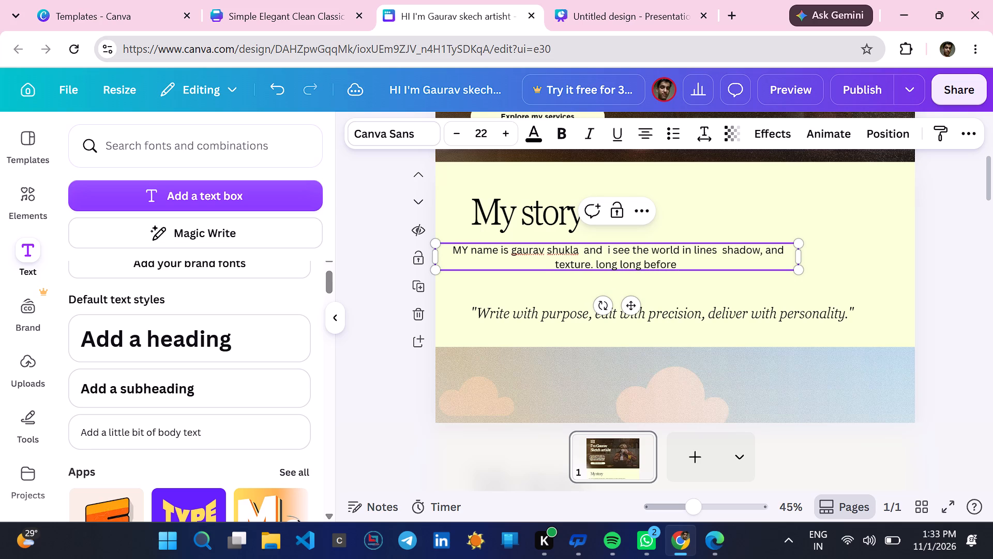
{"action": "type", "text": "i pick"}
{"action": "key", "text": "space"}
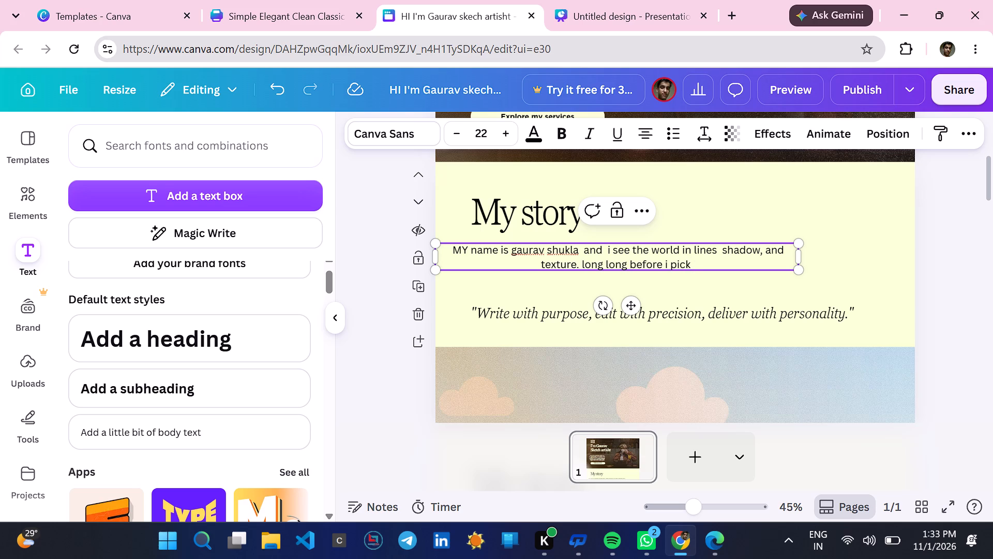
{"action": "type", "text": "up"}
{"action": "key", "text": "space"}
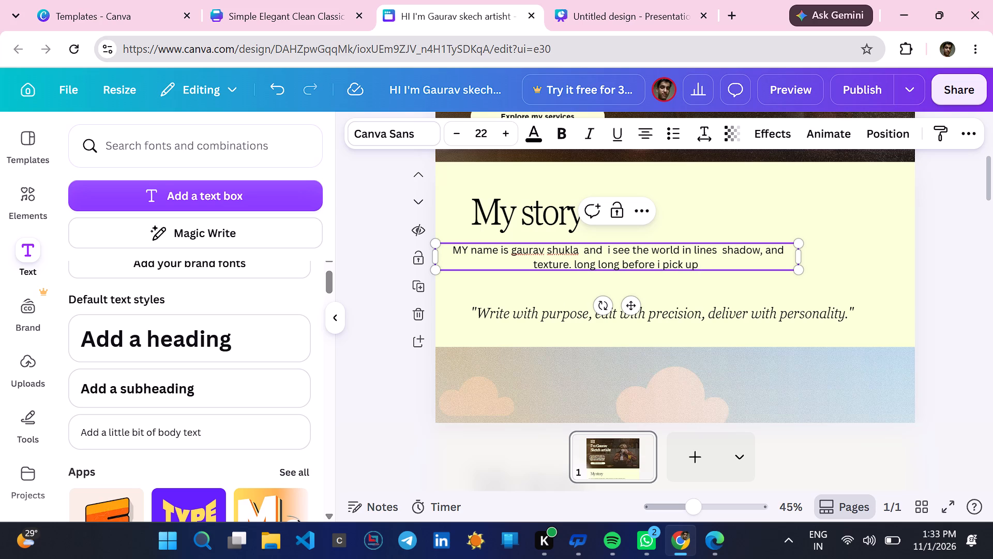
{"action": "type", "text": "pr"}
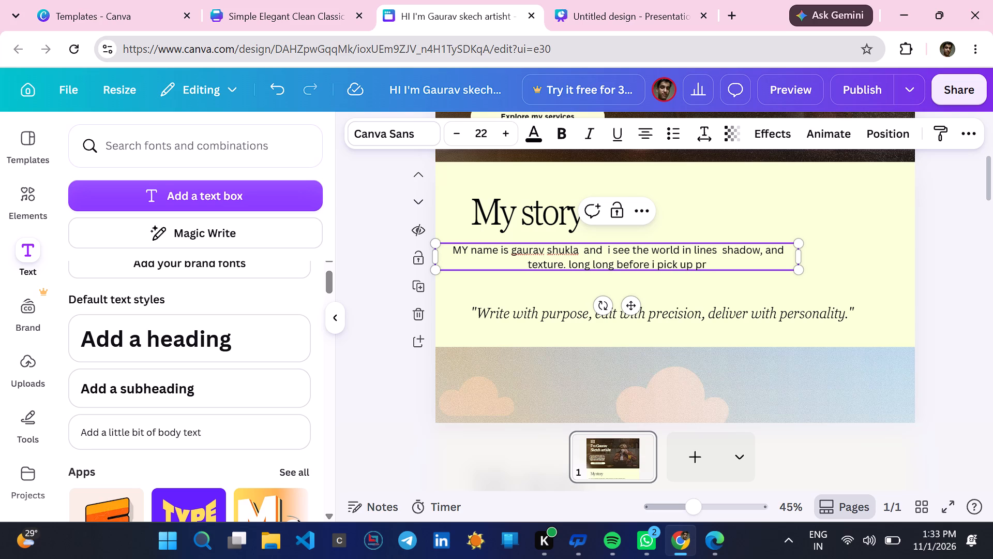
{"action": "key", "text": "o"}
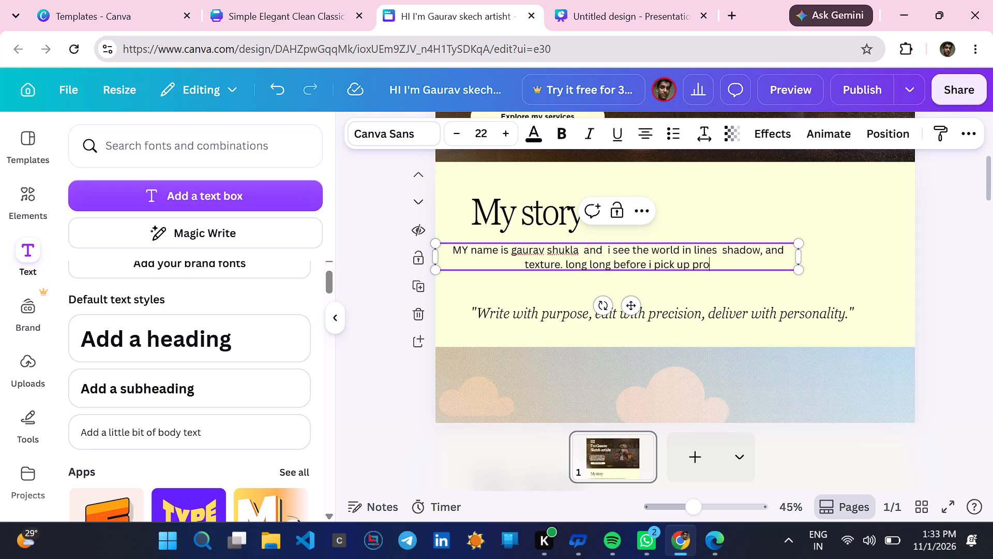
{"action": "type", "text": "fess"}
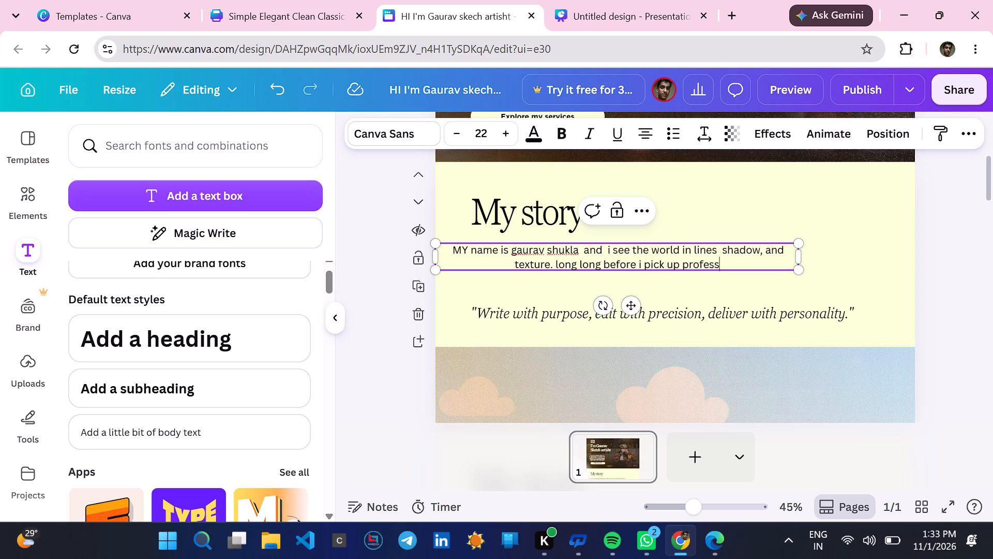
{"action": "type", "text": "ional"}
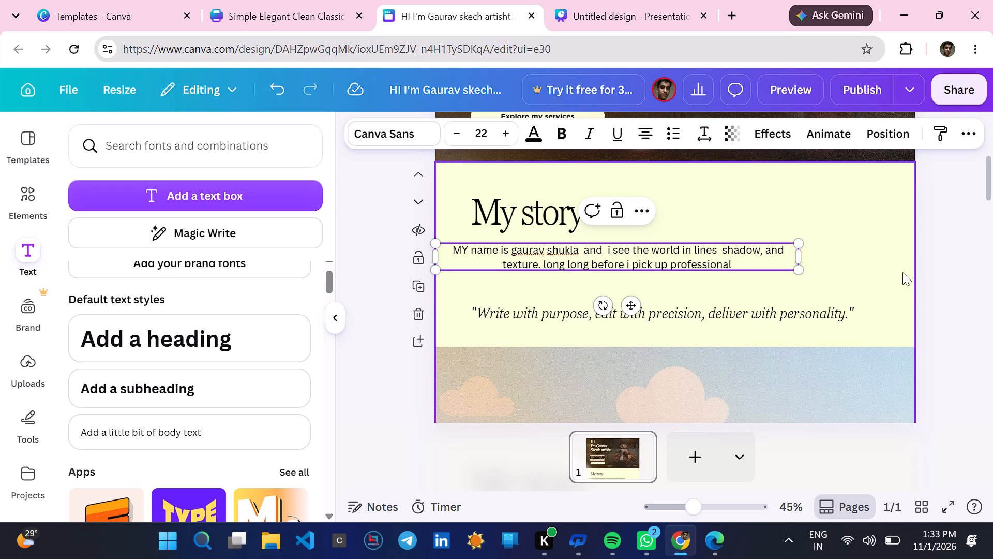
Look through the page's remaining sections, from the second My story section down to the contact form.
{"action": "scroll", "coordinate": [902, 272], "scroll_direction": "down", "scroll_amount": 6}
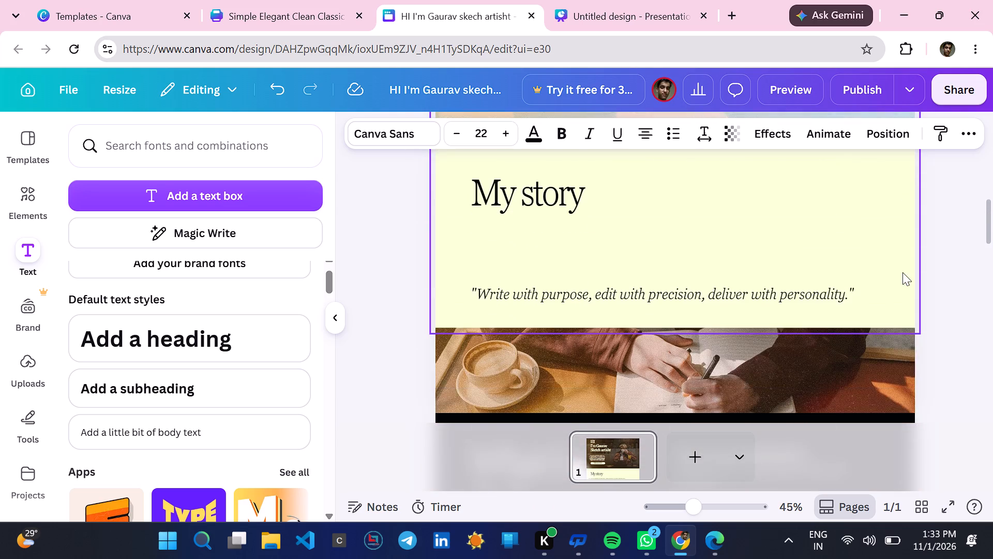
{"action": "scroll", "coordinate": [902, 272], "scroll_direction": "down", "scroll_amount": 4}
{"action": "scroll", "coordinate": [893, 231], "scroll_direction": "up", "scroll_amount": 1}
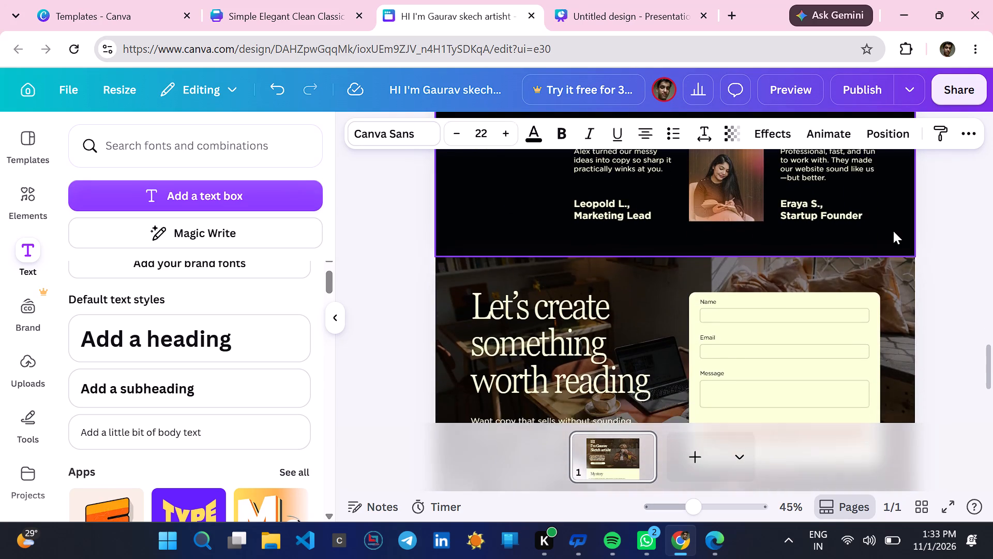
{"action": "scroll", "coordinate": [893, 231], "scroll_direction": "up", "scroll_amount": 7}
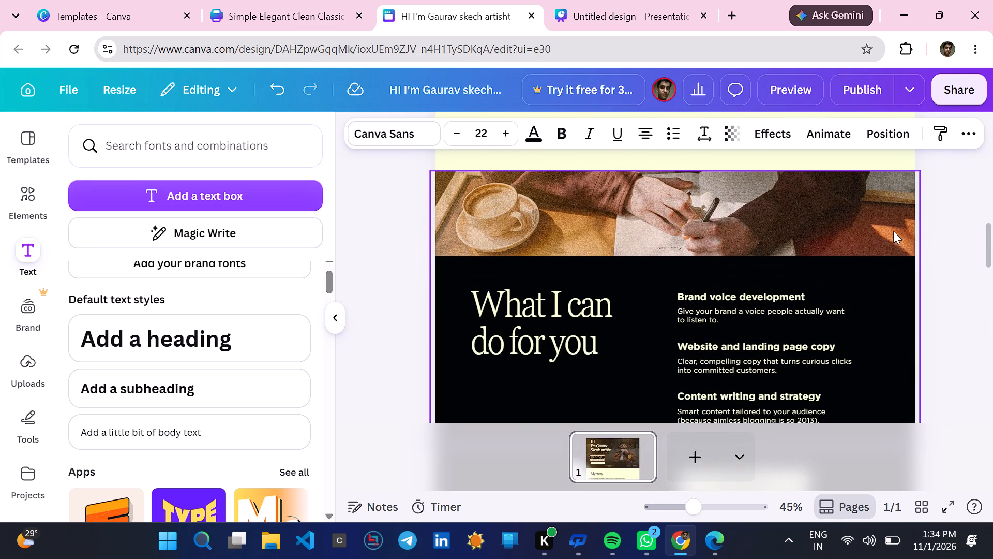
{"action": "scroll", "coordinate": [893, 231], "scroll_direction": "up", "scroll_amount": 1}
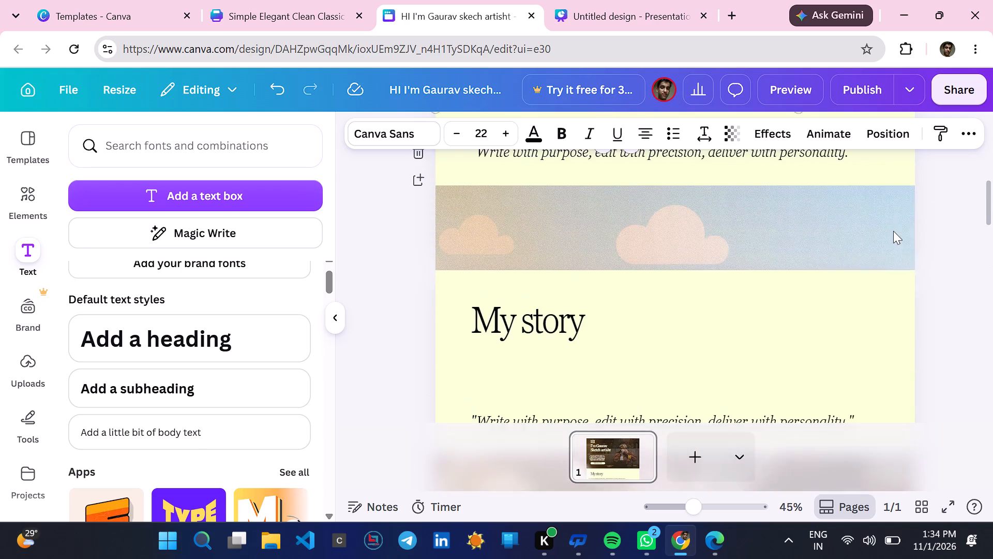
{"action": "scroll", "coordinate": [893, 231], "scroll_direction": "up", "scroll_amount": 2}
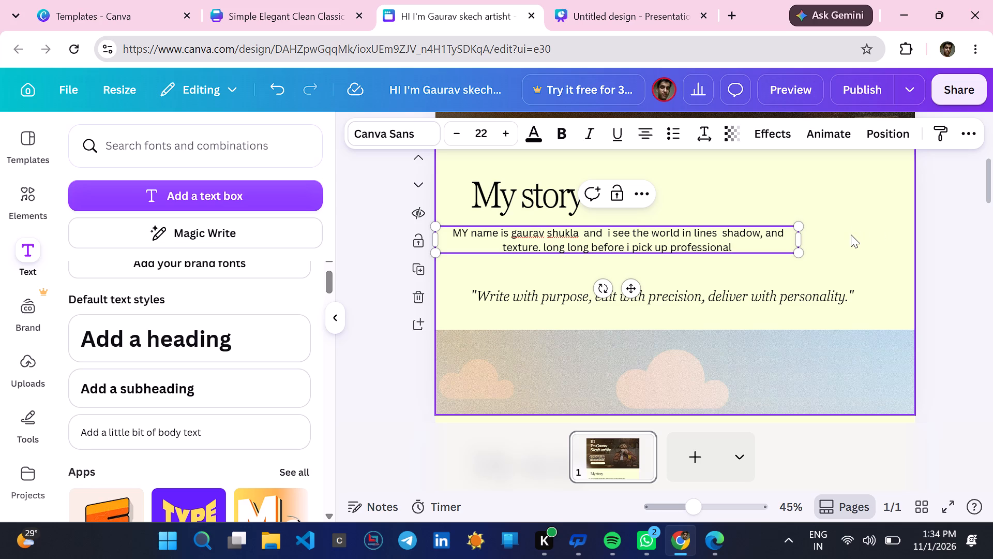
Delete the entire introduction written in the text box under the first My story heading, leaving the box empty.
{"action": "key", "text": "BackSpace"}
{"action": "key", "text": "BackSpace"}
{"action": "key", "text": "BackSpace"}
{"action": "key", "text": "BackSpace"}
{"action": "key", "text": "BackSpace"}
{"action": "key", "text": "BackSpace"}
{"action": "key", "text": "BackSpace"}
{"action": "key", "text": "BackSpace"}
{"action": "key", "text": "BackSpace"}
{"action": "key", "text": "BackSpace"}
{"action": "key", "text": "BackSpace"}
{"action": "key", "text": "BackSpace"}
{"action": "key", "text": "BackSpace"}
{"action": "key", "text": "BackSpace"}
{"action": "key", "text": "BackSpace"}
{"action": "key", "text": "BackSpace"}
{"action": "key", "text": "BackSpace"}
{"action": "key", "text": "BackSpace"}
{"action": "key", "text": "BackSpace"}
{"action": "key", "text": "BackSpace"}
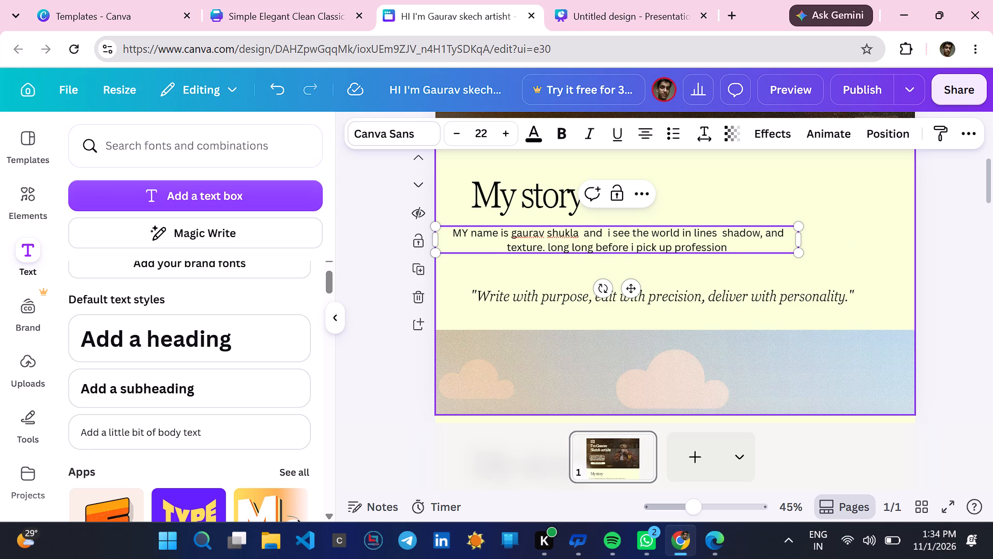
{"action": "key", "text": "BackSpace"}
{"action": "key", "text": "BackSpace"}
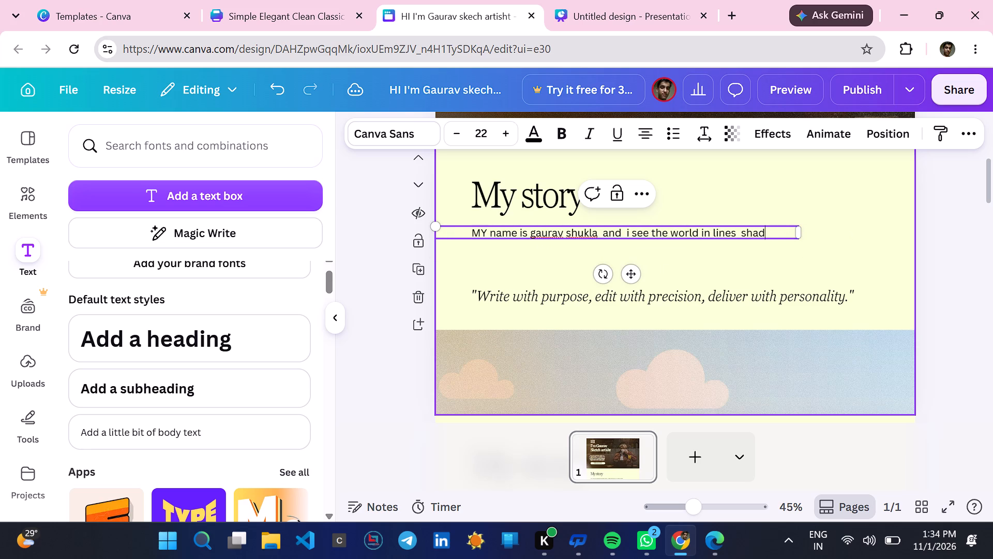
{"action": "key", "text": "BackSpace"}
{"action": "key", "text": "BackSpace"}
{"action": "key", "text": "BackSpace"}
{"action": "key", "text": "BackSpace"}
{"action": "key", "text": "BackSpace"}
{"action": "key", "text": "BackSpace"}
{"action": "key", "text": "BackSpace"}
{"action": "key", "text": "BackSpace"}
{"action": "key", "text": "BackSpace"}
{"action": "key", "text": "BackSpace"}
{"action": "key", "text": "BackSpace"}
{"action": "key", "text": "BackSpace"}
{"action": "key", "text": "BackSpace"}
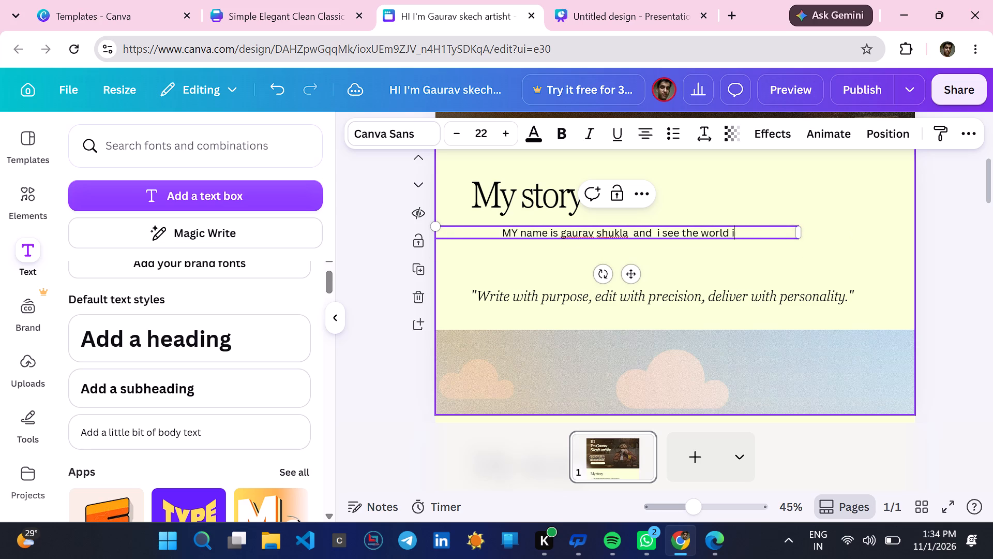
{"action": "key", "text": "BackSpace"}
{"action": "key", "text": "BackSpace"}
{"action": "key", "text": "BackSpace"}
{"action": "key", "text": "BackSpace"}
{"action": "key", "text": "BackSpace"}
{"action": "key", "text": "BackSpace"}
{"action": "key", "text": "BackSpace"}
{"action": "key", "text": "BackSpace"}
{"action": "key", "text": "BackSpace"}
{"action": "key", "text": "BackSpace"}
{"action": "key", "text": "BackSpace"}
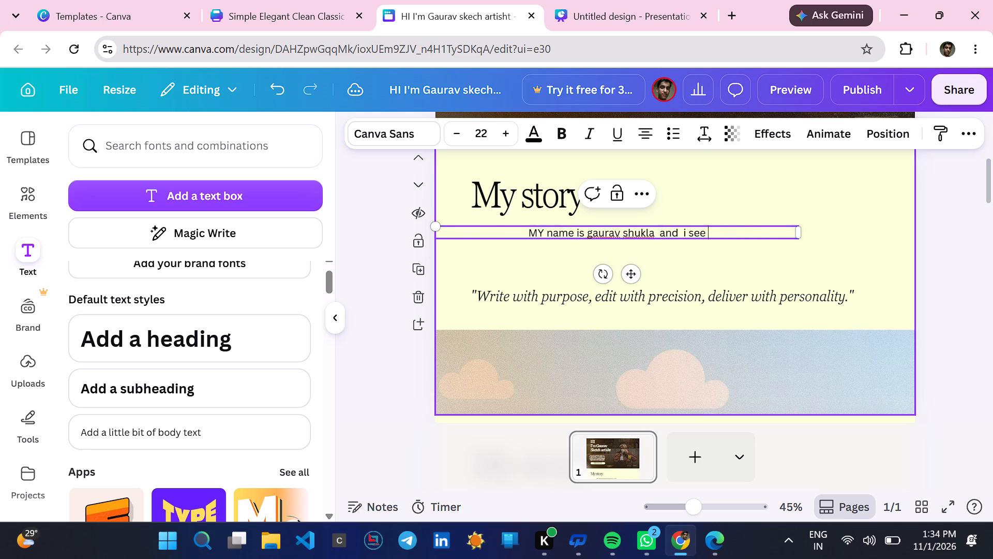
{"action": "key", "text": "BackSpace"}
{"action": "key", "text": "BackSpace"}
{"action": "key", "text": "BackSpace"}
{"action": "key", "text": "BackSpace"}
{"action": "key", "text": "BackSpace"}
{"action": "key", "text": "BackSpace"}
{"action": "key", "text": "BackSpace"}
{"action": "key", "text": "BackSpace"}
{"action": "key", "text": "BackSpace"}
{"action": "key", "text": "BackSpace"}
{"action": "key", "text": "BackSpace"}
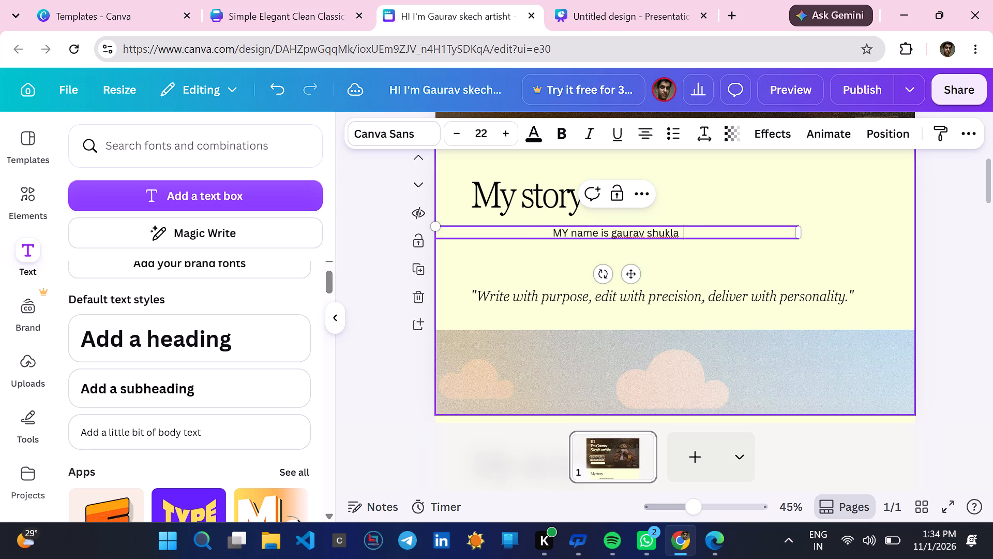
{"action": "key", "text": "BackSpace"}
{"action": "key", "text": "BackSpace"}
{"action": "key", "text": "BackSpace"}
{"action": "key", "text": "BackSpace"}
{"action": "key", "text": "BackSpace"}
{"action": "key", "text": "BackSpace"}
{"action": "key", "text": "BackSpace"}
{"action": "key", "text": "BackSpace"}
{"action": "key", "text": "BackSpace"}
{"action": "key", "text": "BackSpace"}
{"action": "key", "text": "BackSpace"}
{"action": "key", "text": "BackSpace"}
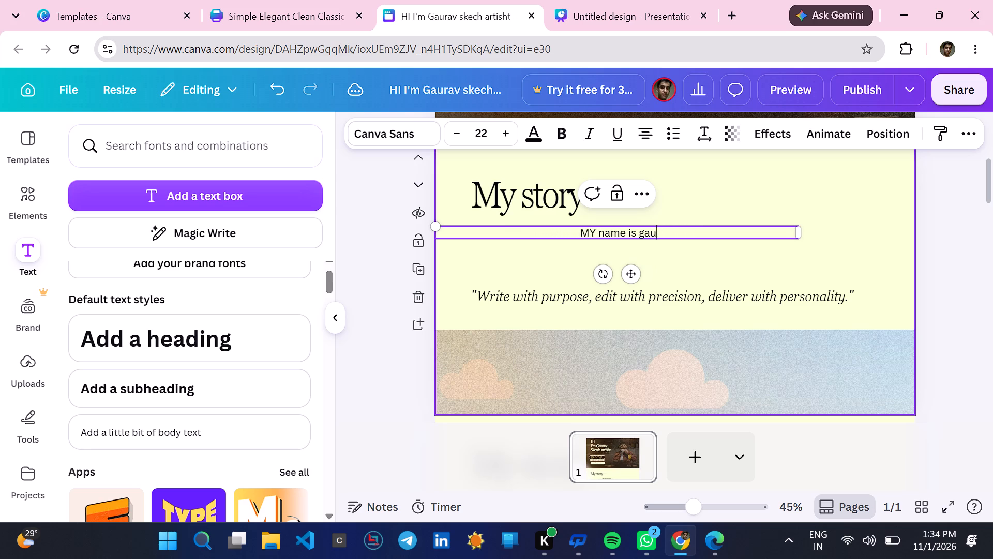
{"action": "key", "text": "BackSpace"}
{"action": "key", "text": "BackSpace"}
{"action": "key", "text": "BackSpace"}
{"action": "key", "text": "BackSpace"}
{"action": "key", "text": "BackSpace"}
{"action": "key", "text": "BackSpace"}
{"action": "key", "text": "BackSpace"}
{"action": "key", "text": "BackSpace"}
{"action": "key", "text": "BackSpace"}
{"action": "key", "text": "BackSpace"}
{"action": "key", "text": "BackSpace"}
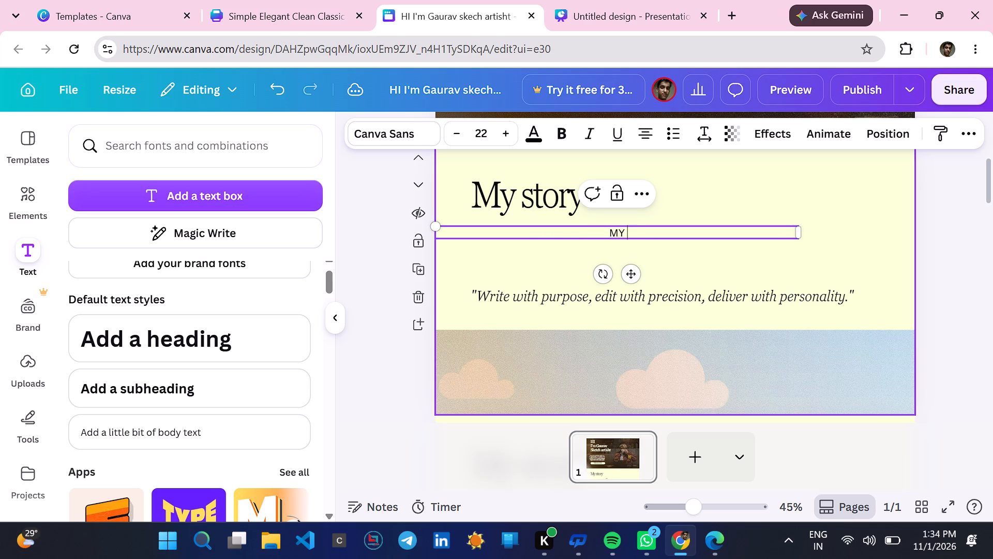
{"action": "key", "text": "BackSpace"}
{"action": "key", "text": "BackSpace"}
{"action": "key", "text": "BackSpace"}
{"action": "key", "text": "BackSpace"}
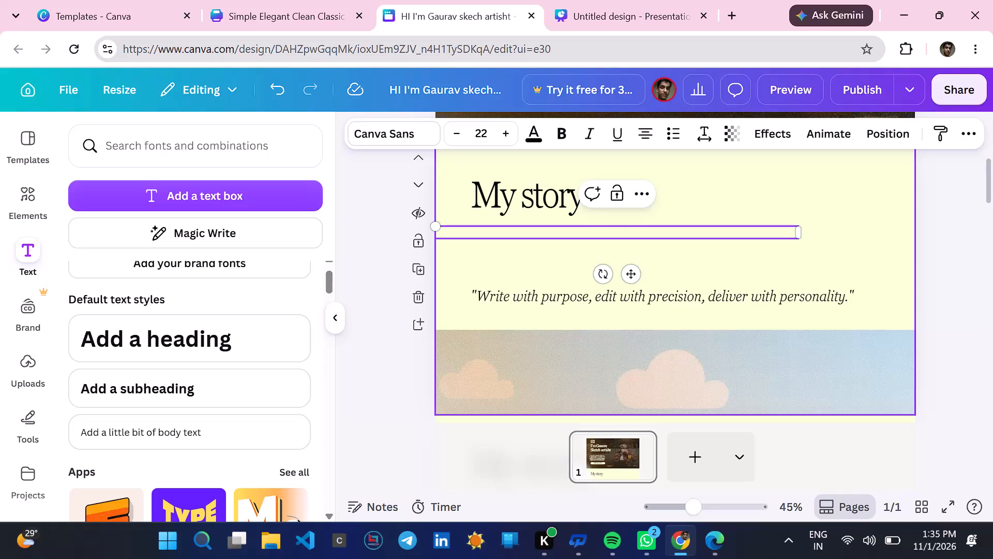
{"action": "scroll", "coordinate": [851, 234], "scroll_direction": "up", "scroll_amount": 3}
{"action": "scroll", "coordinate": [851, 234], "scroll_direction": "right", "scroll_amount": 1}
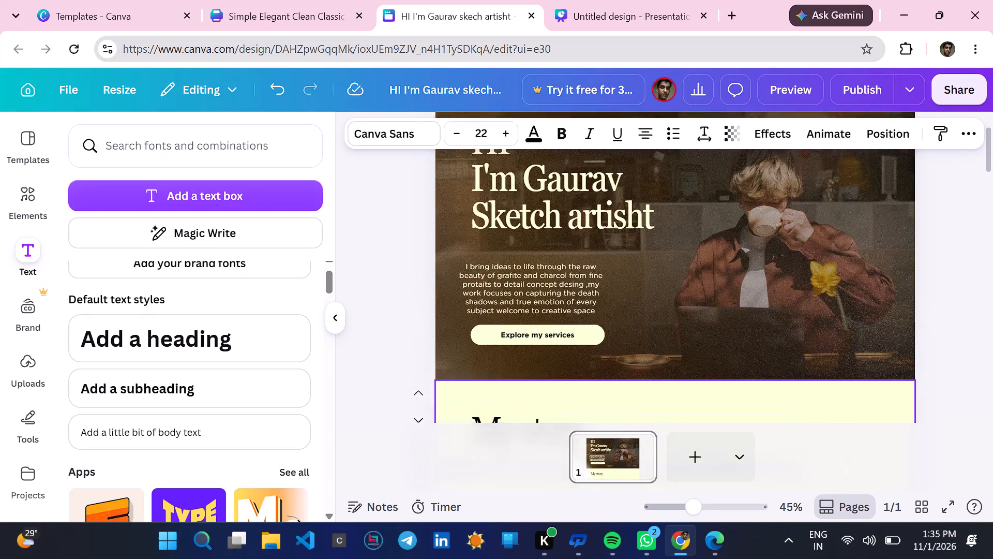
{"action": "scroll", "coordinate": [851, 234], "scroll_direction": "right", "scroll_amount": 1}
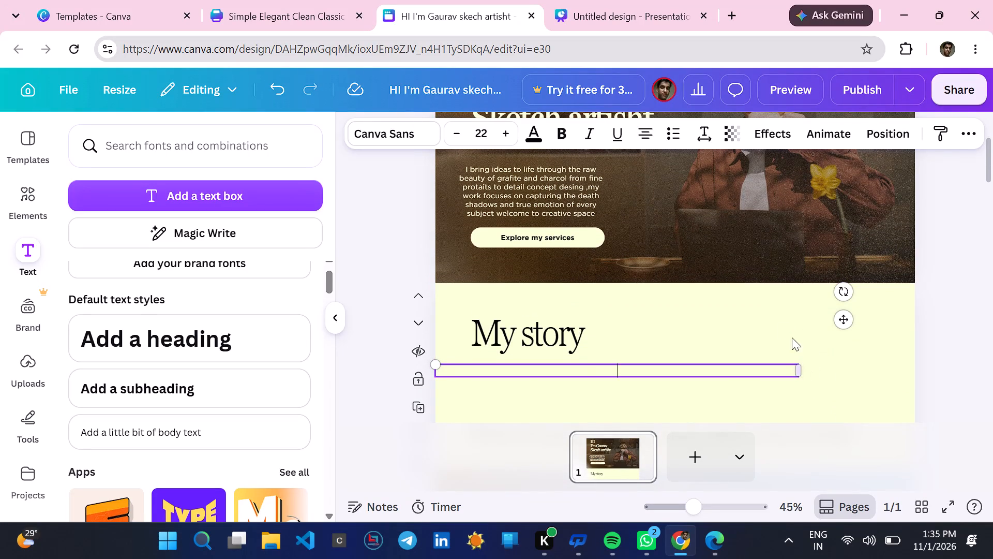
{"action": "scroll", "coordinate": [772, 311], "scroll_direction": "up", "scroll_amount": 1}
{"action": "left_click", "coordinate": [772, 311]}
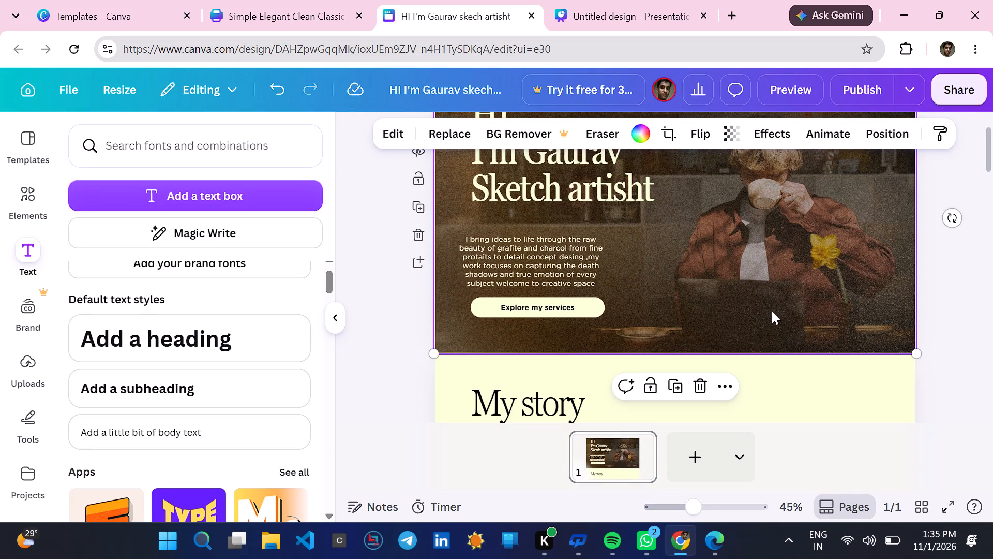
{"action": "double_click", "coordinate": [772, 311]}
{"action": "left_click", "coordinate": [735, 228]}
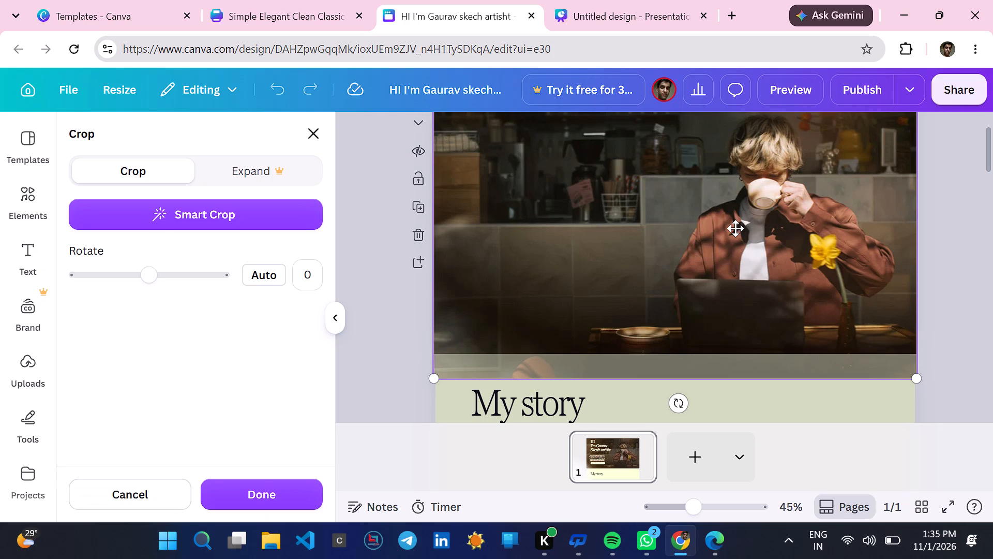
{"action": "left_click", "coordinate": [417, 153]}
Hide the hero section at the top of the page.
{"action": "left_click", "coordinate": [417, 153]}
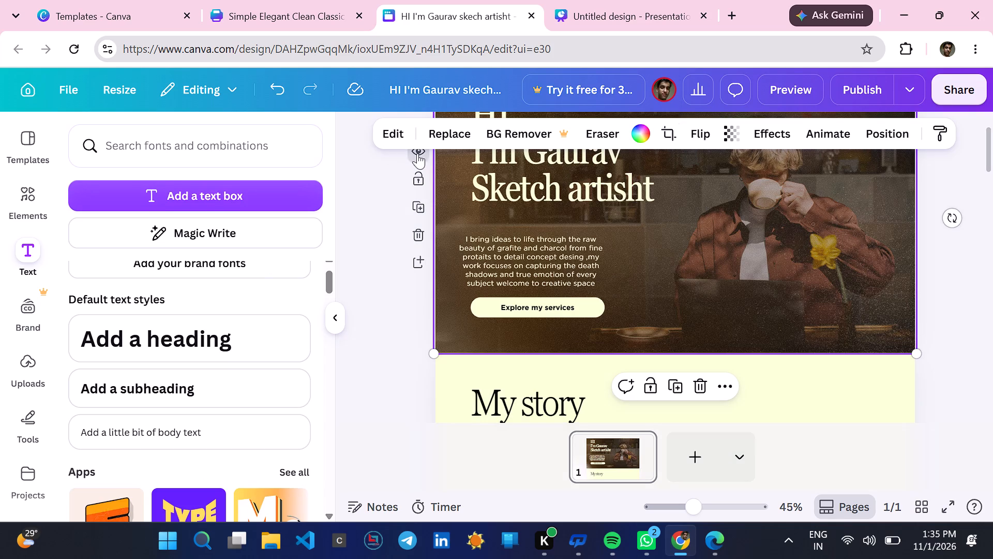
Delete the "My story" heading in the section directly below the hero section.
{"action": "scroll", "coordinate": [694, 253], "scroll_direction": "down", "scroll_amount": 2}
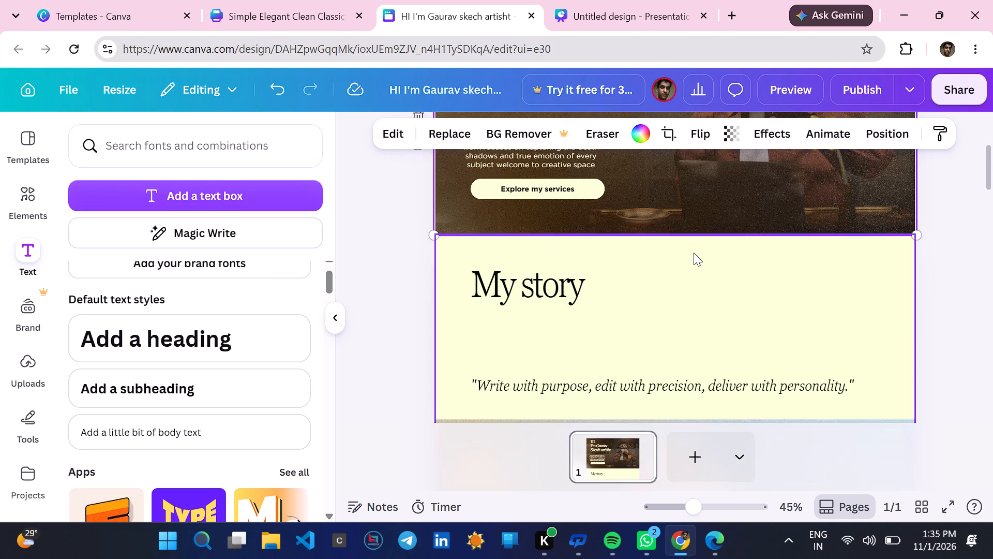
{"action": "scroll", "coordinate": [694, 253], "scroll_direction": "down", "scroll_amount": 2}
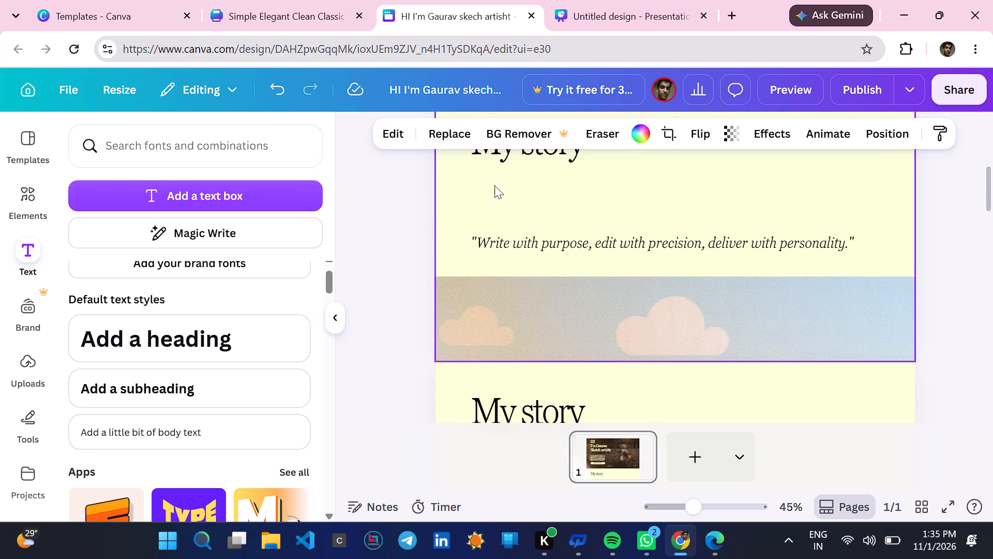
{"action": "left_click", "coordinate": [495, 188]}
{"action": "left_click", "coordinate": [519, 164]}
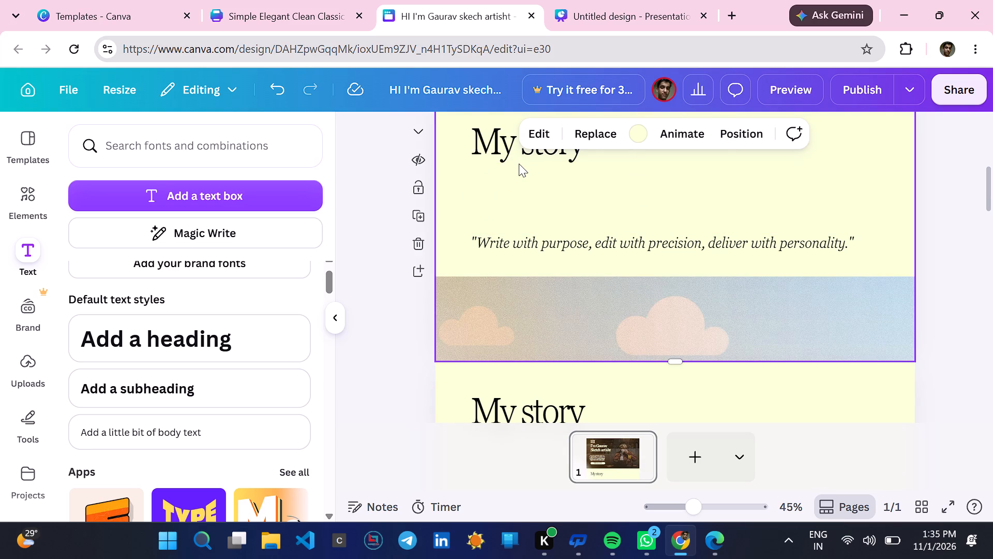
{"action": "scroll", "coordinate": [519, 164], "scroll_direction": "up", "scroll_amount": 3}
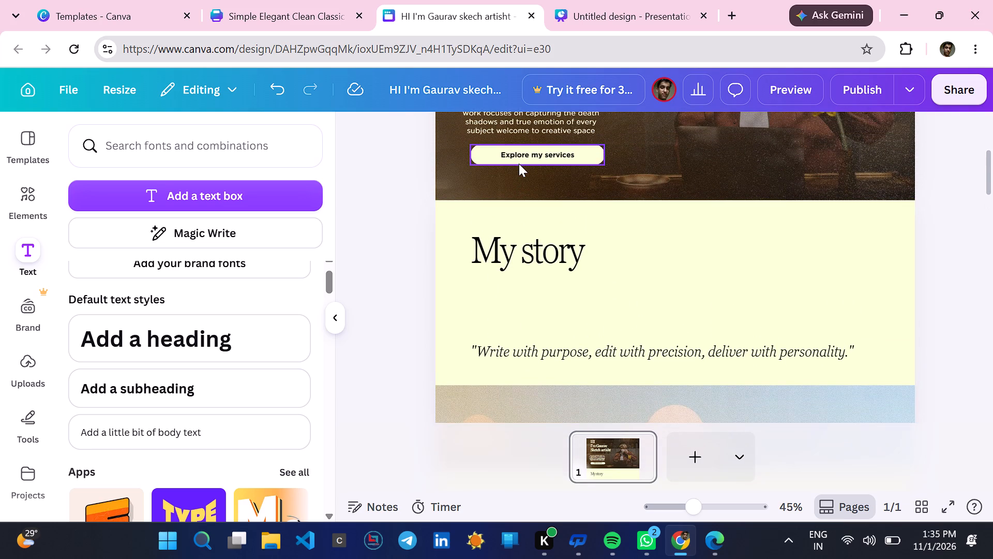
{"action": "scroll", "coordinate": [519, 164], "scroll_direction": "down", "scroll_amount": 3}
{"action": "scroll", "coordinate": [519, 164], "scroll_direction": "right", "scroll_amount": 1}
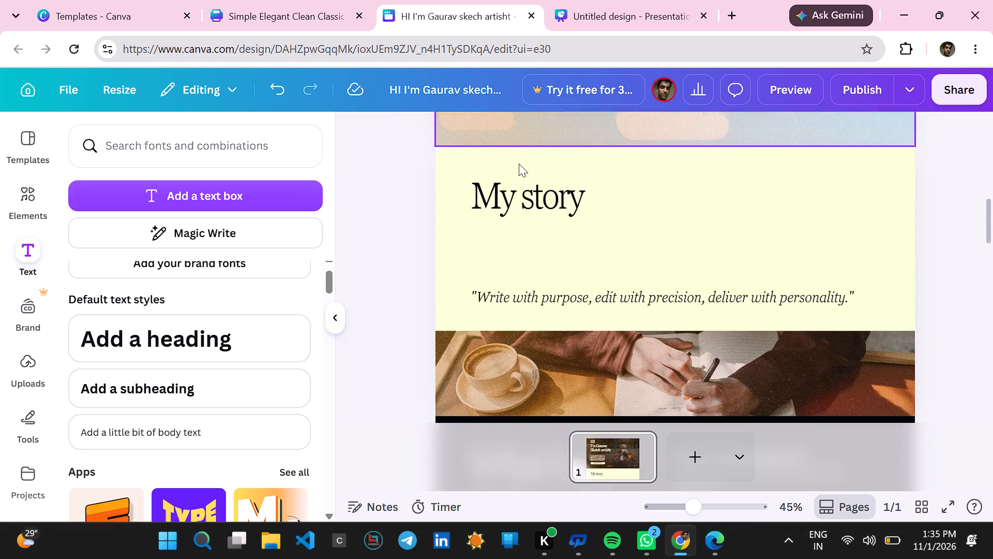
{"action": "scroll", "coordinate": [519, 164], "scroll_direction": "right", "scroll_amount": 1}
{"action": "scroll", "coordinate": [544, 225], "scroll_direction": "up", "scroll_amount": 1}
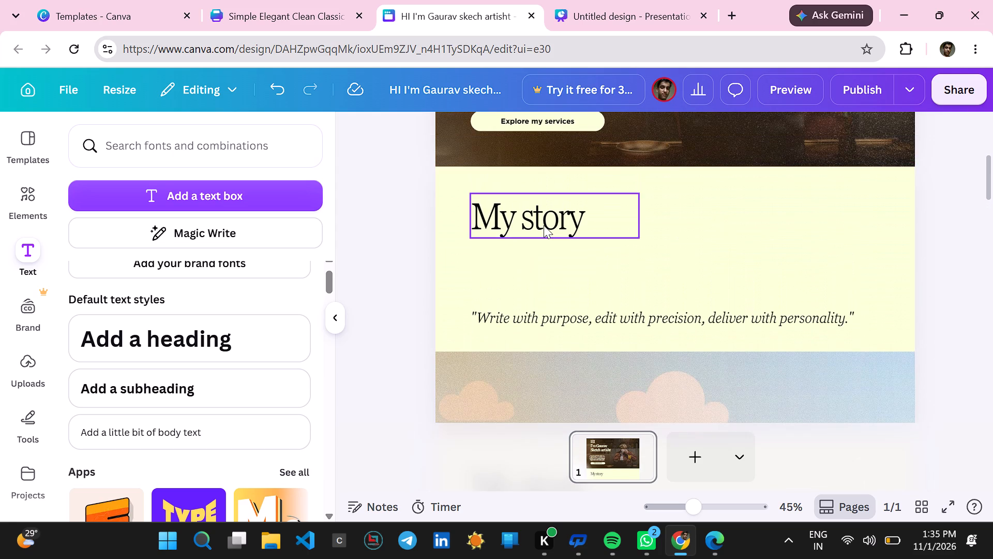
{"action": "left_click", "coordinate": [544, 225]}
{"action": "key", "text": "BackSpace"}
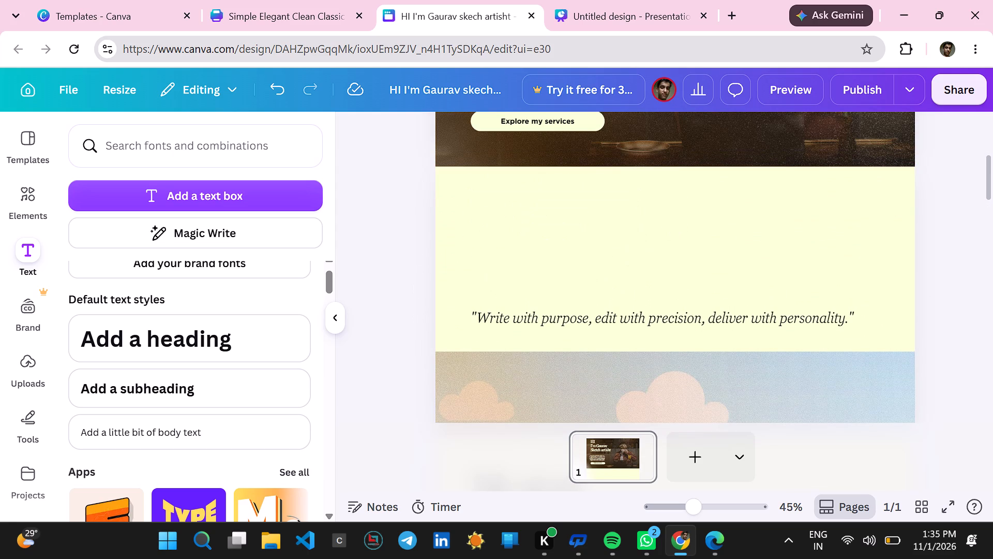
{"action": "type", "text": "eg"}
Add a default heading text box to the section where the first My story heading was removed.
{"action": "left_click", "coordinate": [226, 341]}
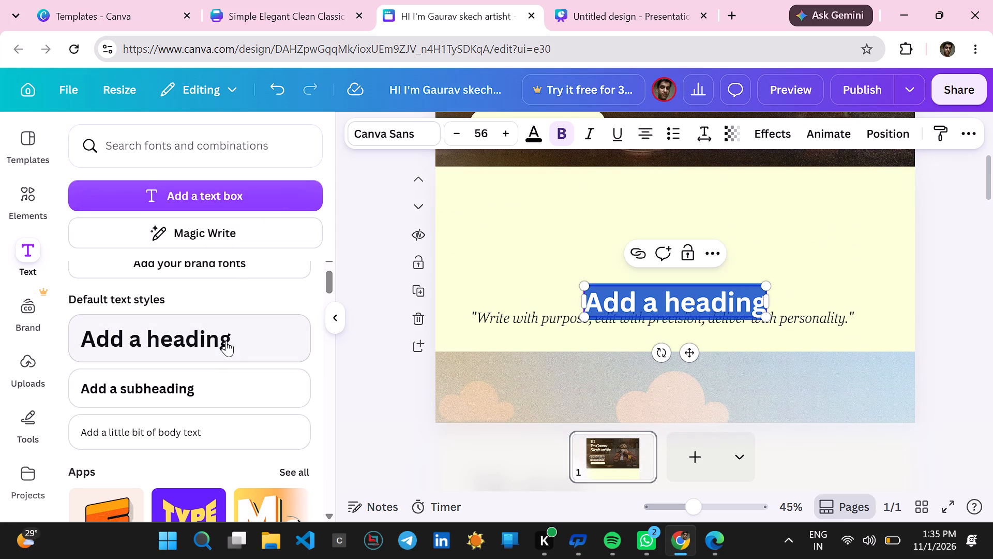
{"action": "left_click", "coordinate": [497, 223]}
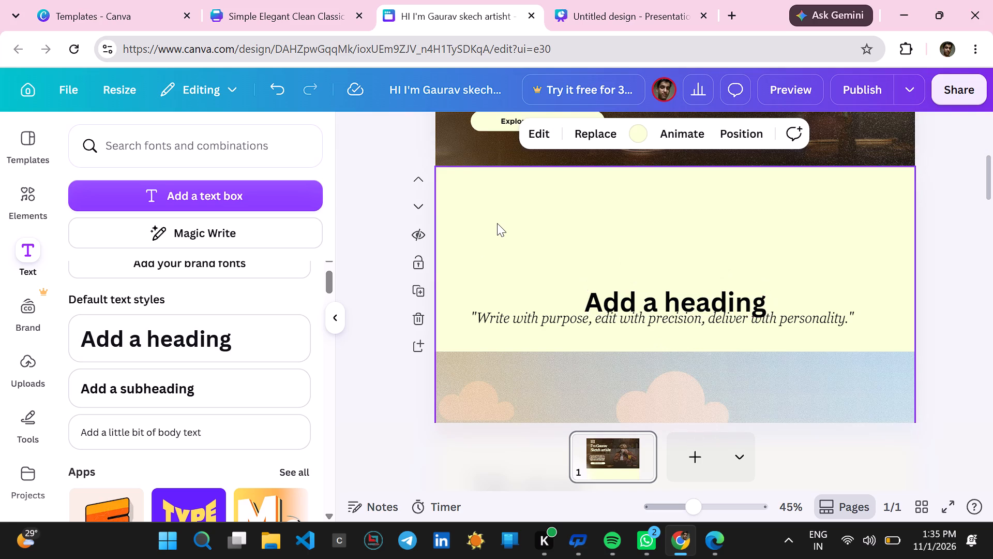
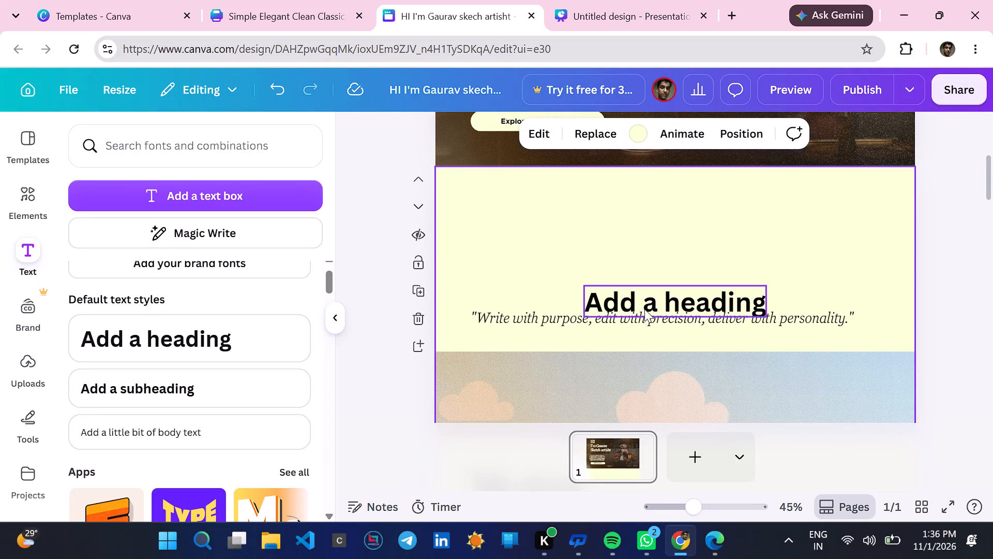
Move the new heading to the upper-left corner of the cream section, above the italic quote.
{"action": "left_click_drag", "start_coordinate": [648, 300], "coordinate": [604, 282]}
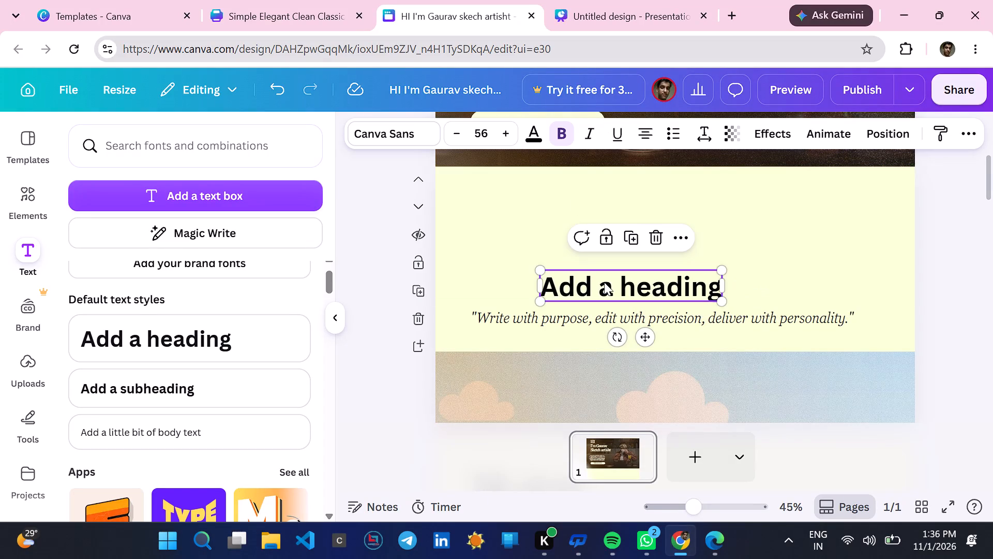
{"action": "left_click_drag", "start_coordinate": [604, 282], "coordinate": [515, 196]}
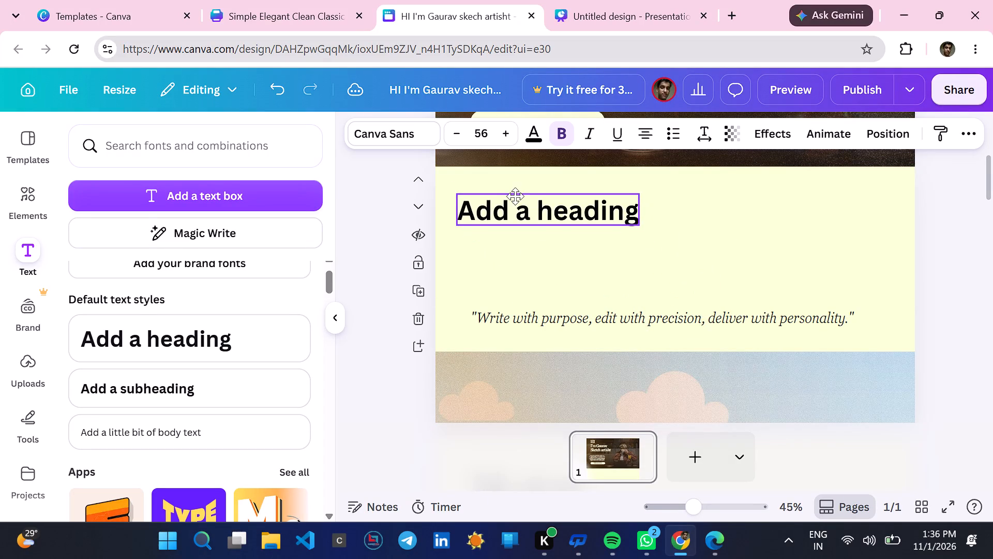
{"action": "left_click_drag", "start_coordinate": [515, 196], "coordinate": [520, 200]}
Replace the heading's placeholder text with "my art".
{"action": "key", "text": "space"}
{"action": "type", "text": "my"}
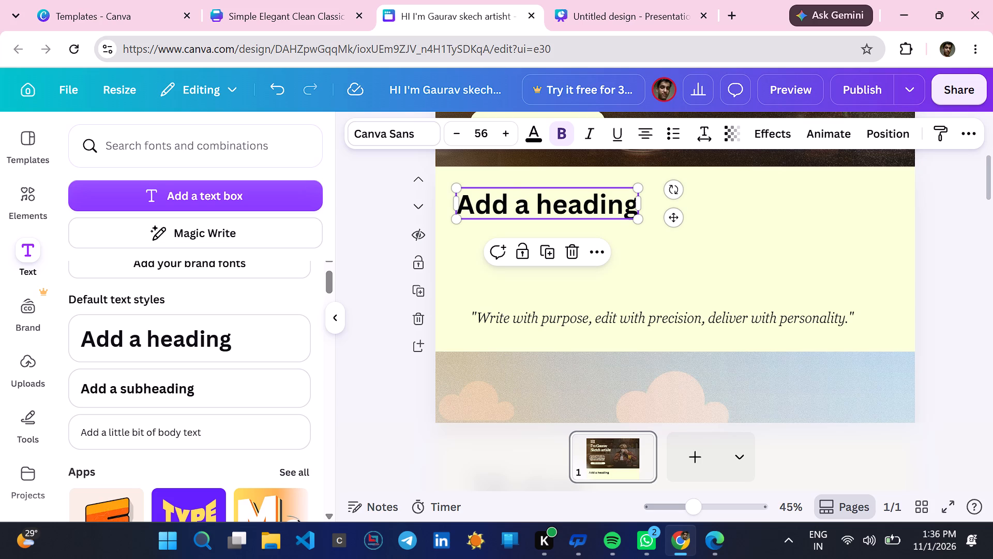
{"action": "left_click", "coordinate": [482, 200]}
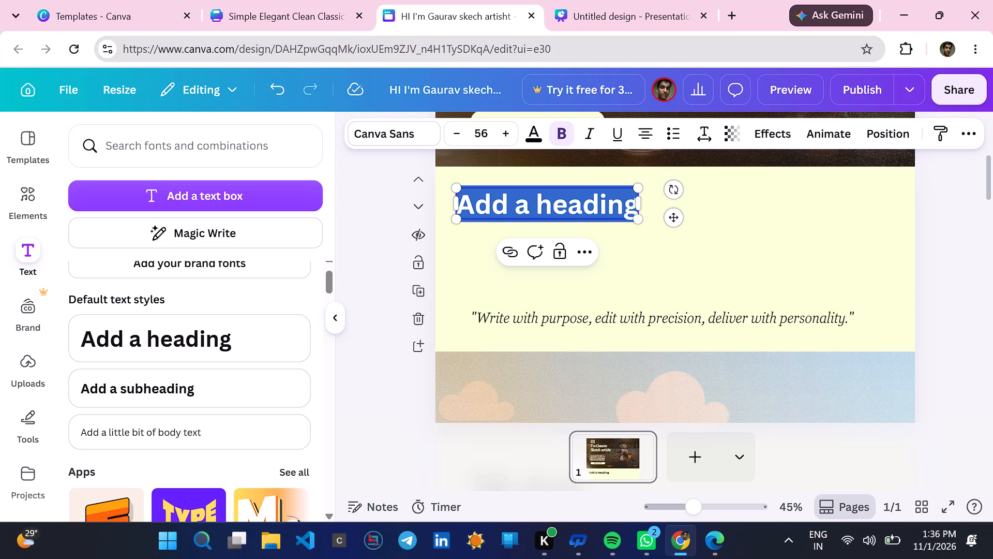
{"action": "type", "text": "my"}
{"action": "key", "text": "space"}
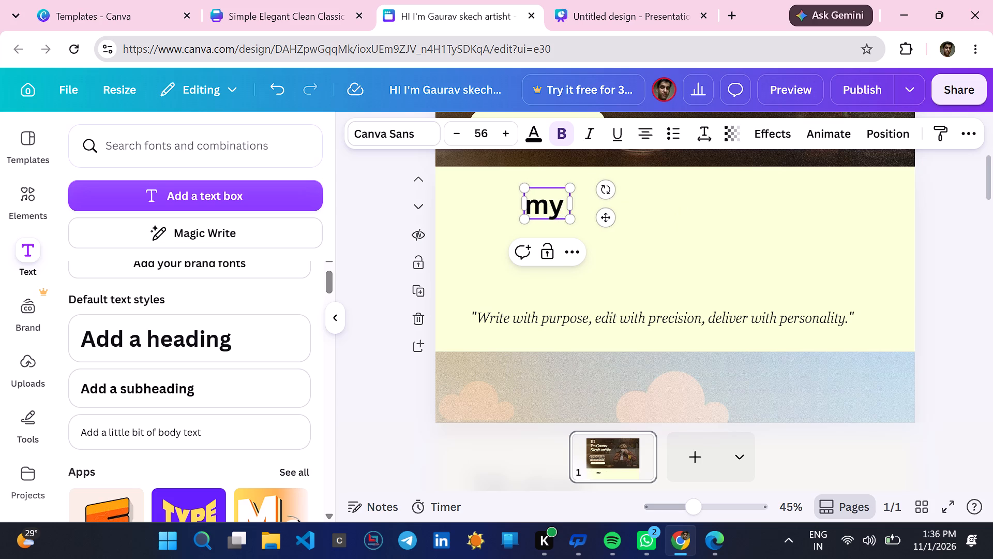
{"action": "type", "text": "art"}
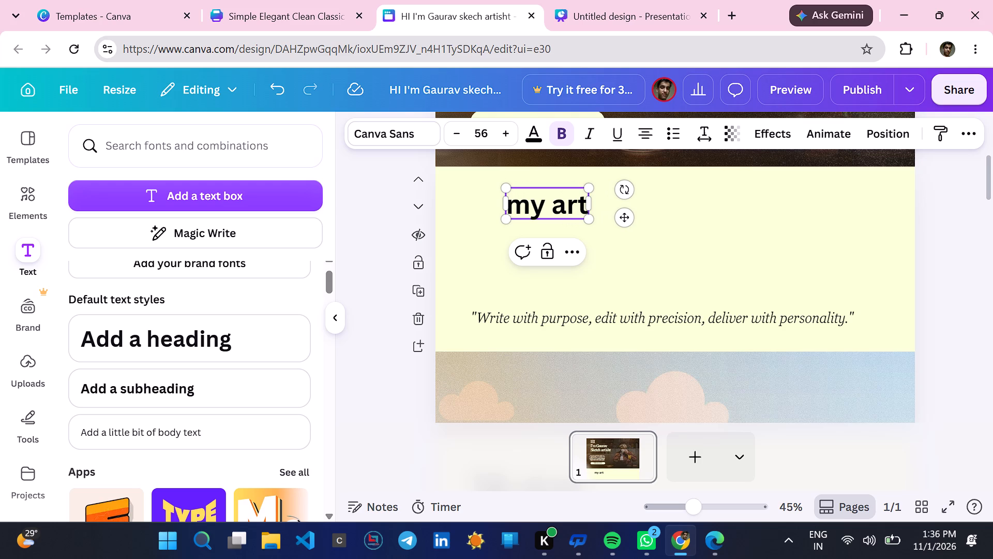
{"action": "key", "text": "space"}
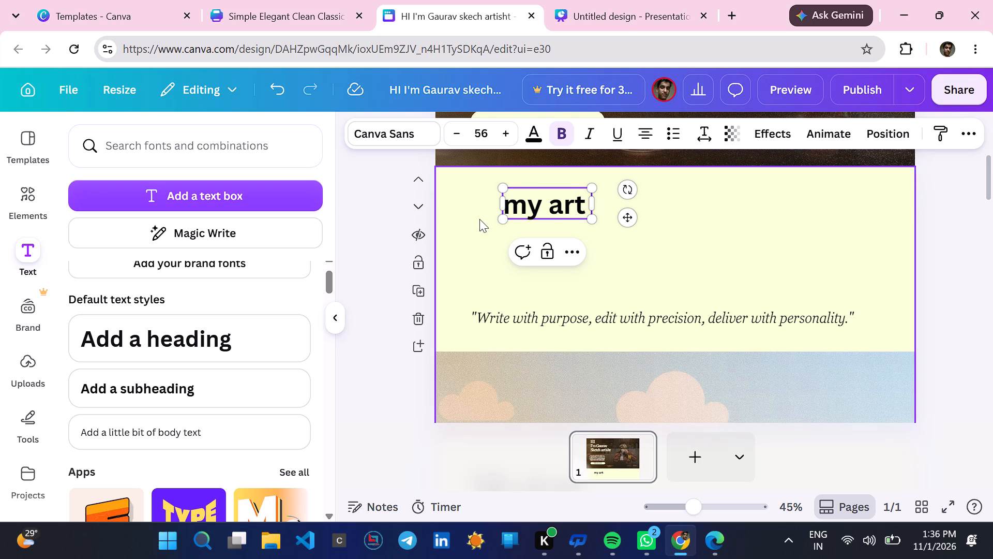
Widen the heading's text box toward the section's left edge and scale the heading up to about font size 68.5.
{"action": "left_click_drag", "start_coordinate": [500, 207], "coordinate": [473, 206]}
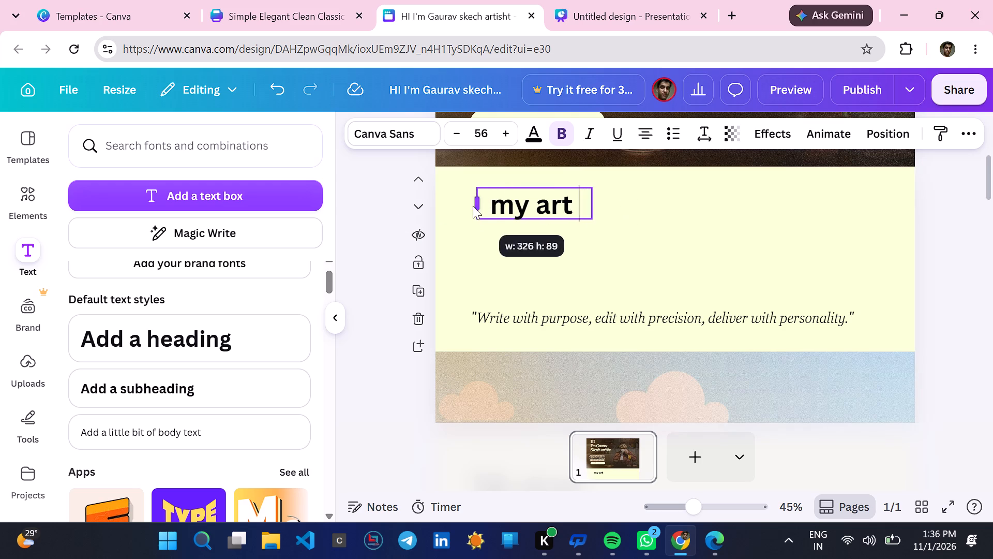
{"action": "left_click_drag", "start_coordinate": [473, 206], "coordinate": [452, 203]}
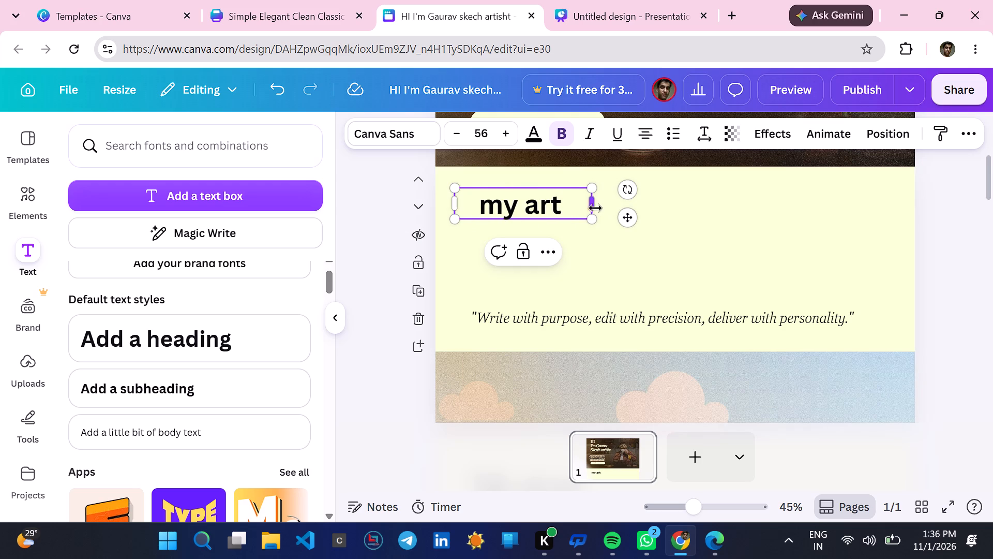
{"action": "left_click", "coordinate": [590, 205]}
{"action": "left_click_drag", "start_coordinate": [588, 204], "coordinate": [578, 205]}
{"action": "left_click_drag", "start_coordinate": [591, 218], "coordinate": [610, 224]}
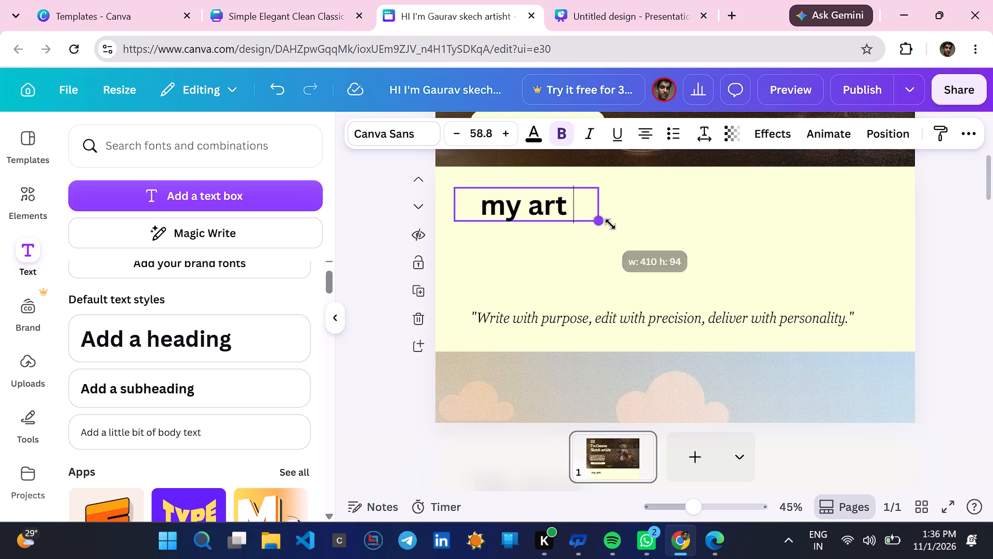
{"action": "left_click_drag", "start_coordinate": [610, 224], "coordinate": [650, 222]}
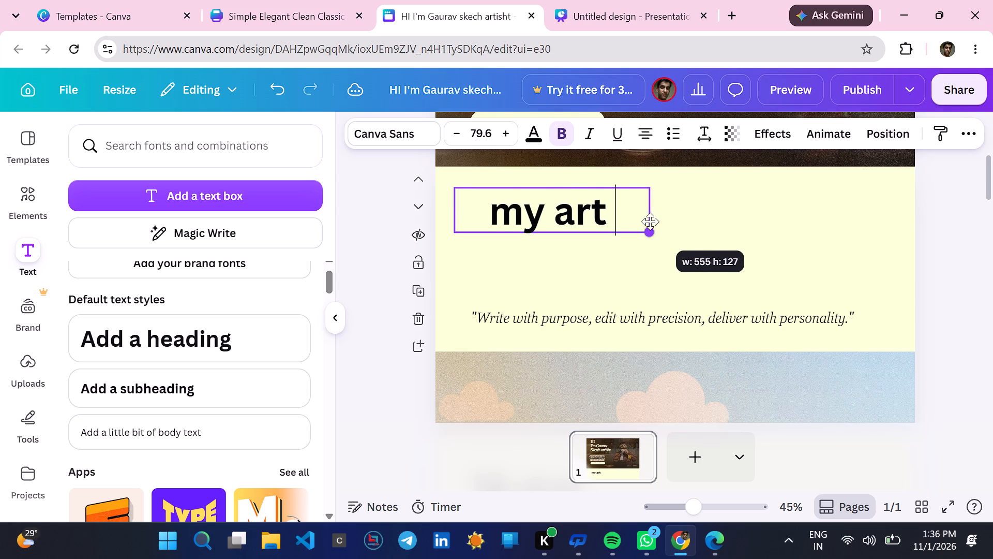
{"action": "left_click_drag", "start_coordinate": [650, 222], "coordinate": [624, 215]}
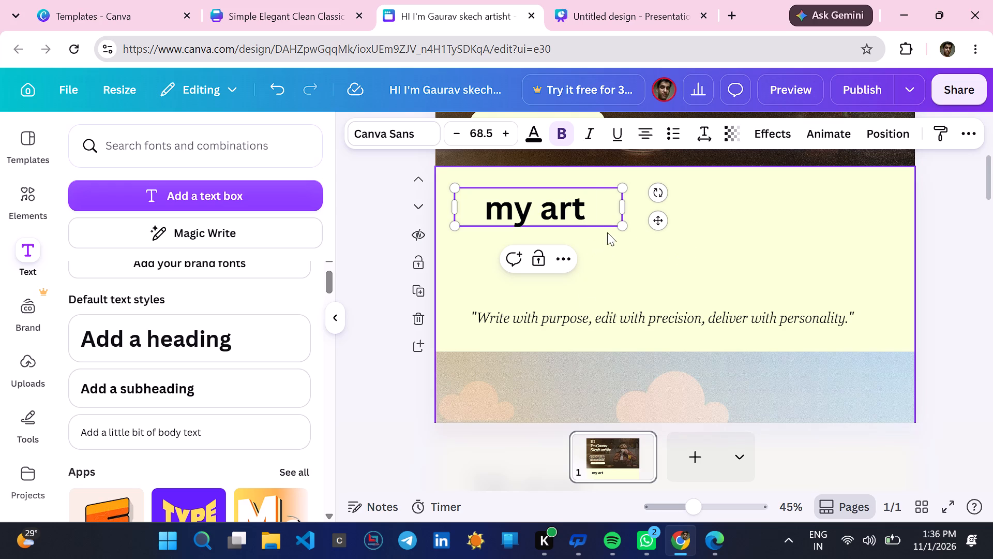
Complete the heading as "my art story" and widen its text box so the words fit on one line.
{"action": "key", "text": "s"}
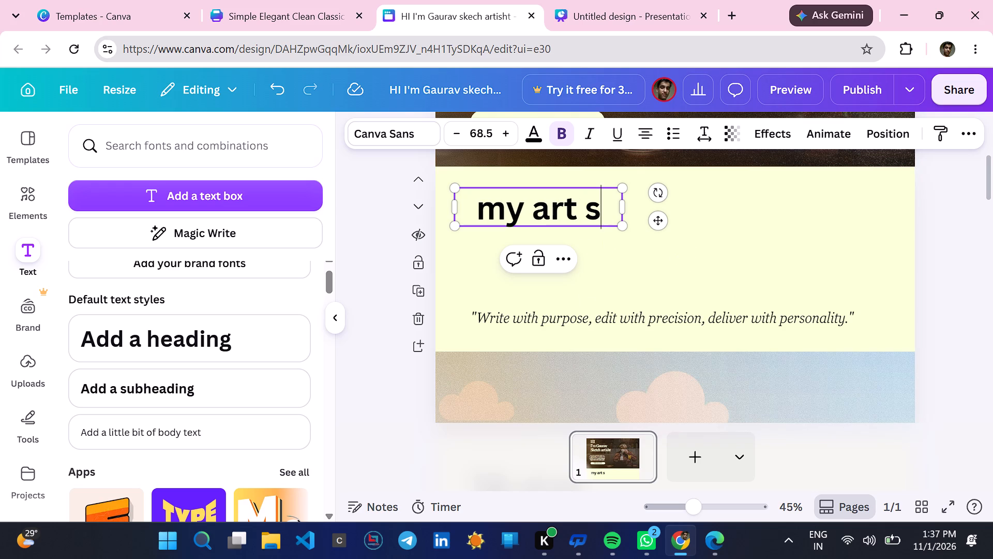
{"action": "key", "text": "t"}
{"action": "type", "text": "ory"}
{"action": "key", "text": "space"}
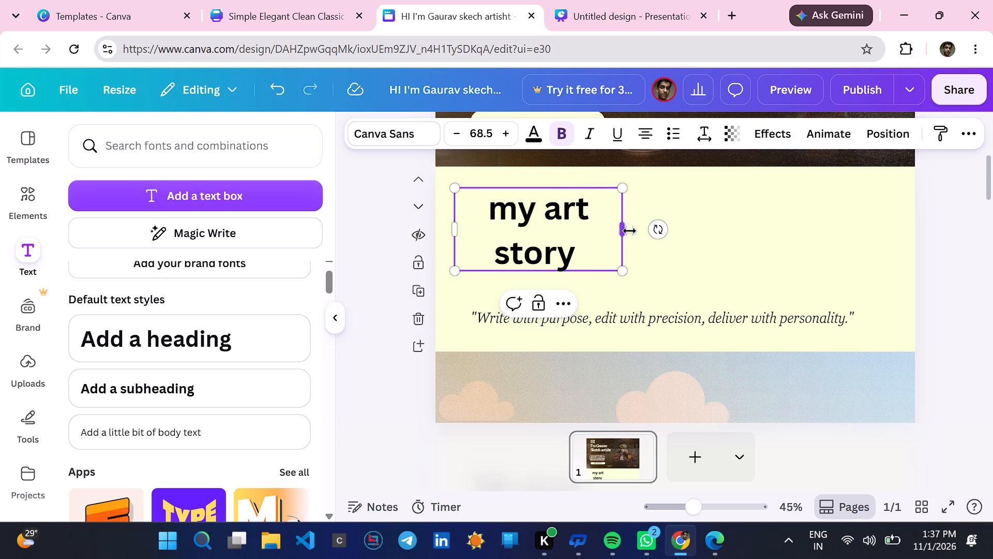
{"action": "left_click_drag", "start_coordinate": [624, 231], "coordinate": [682, 215]}
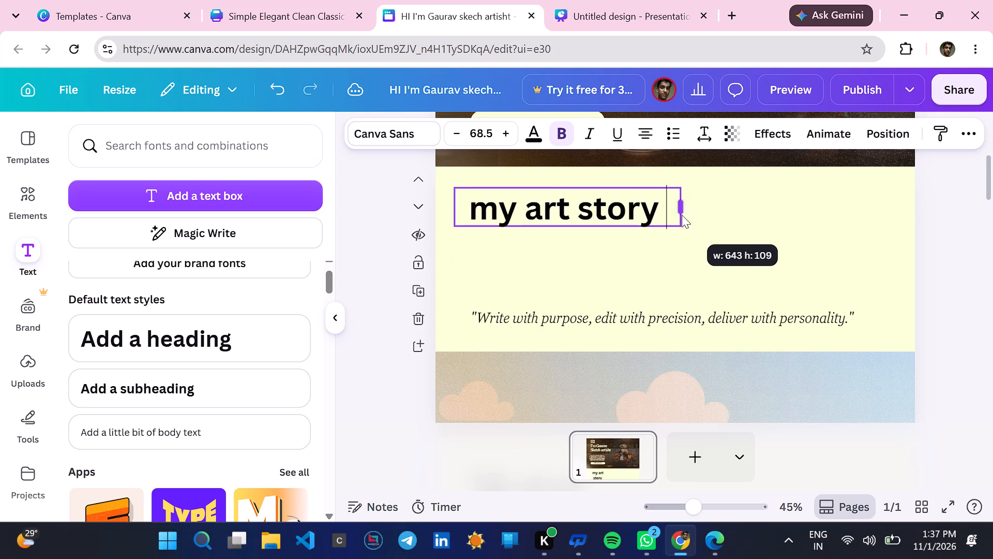
{"action": "left_click_drag", "start_coordinate": [682, 215], "coordinate": [650, 203]}
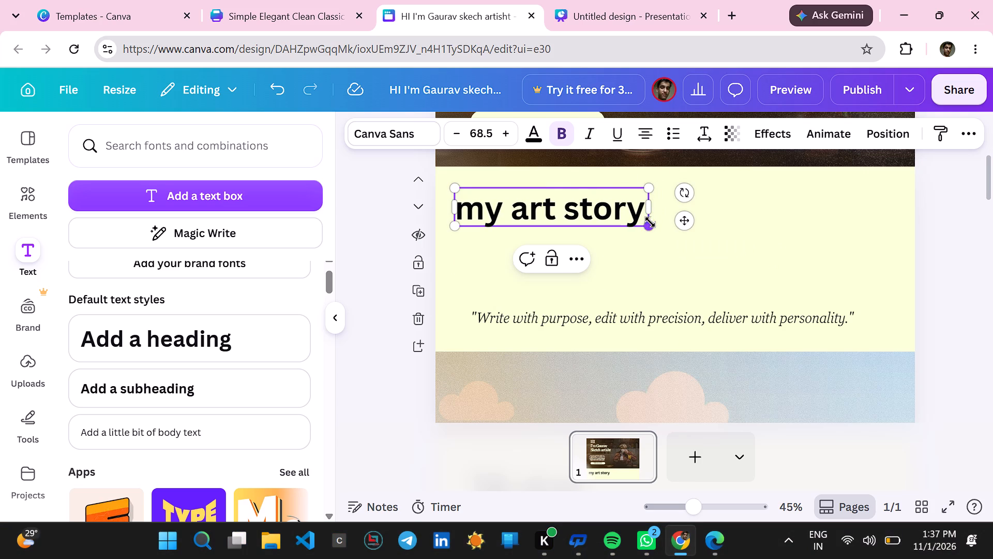
{"action": "left_click", "coordinate": [691, 240]}
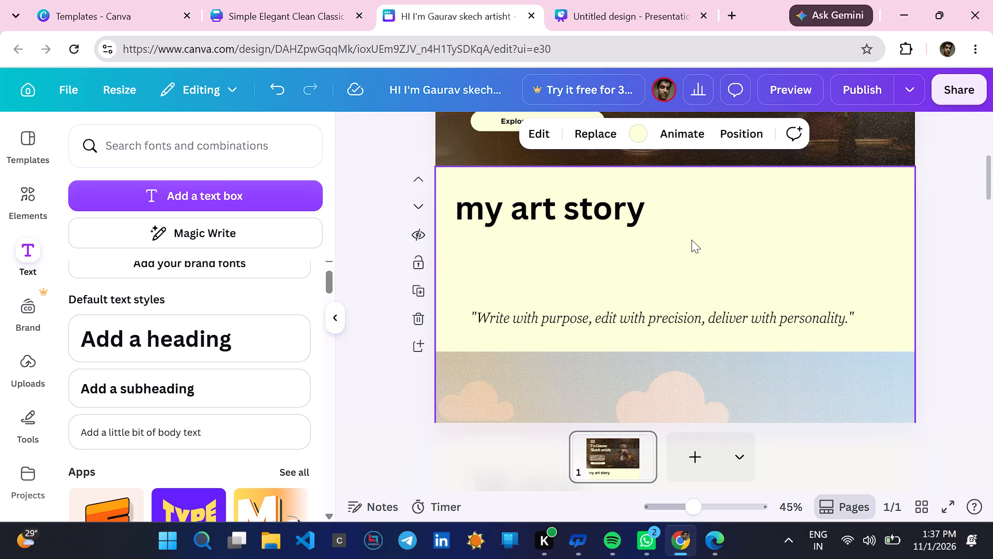
Add a default body text box to the section and place it just beneath the "my art story" heading.
{"action": "left_click", "coordinate": [595, 255]}
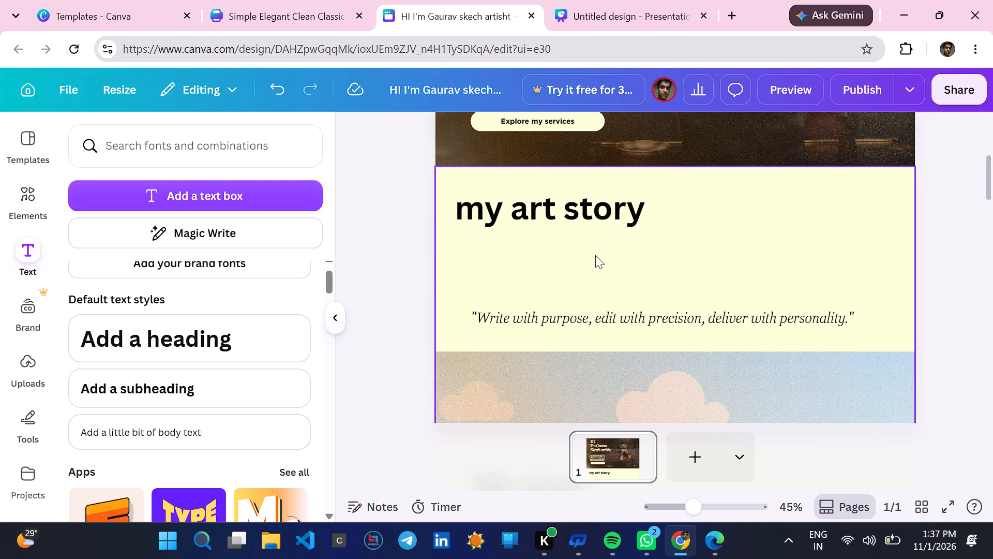
{"action": "left_click", "coordinate": [595, 255]}
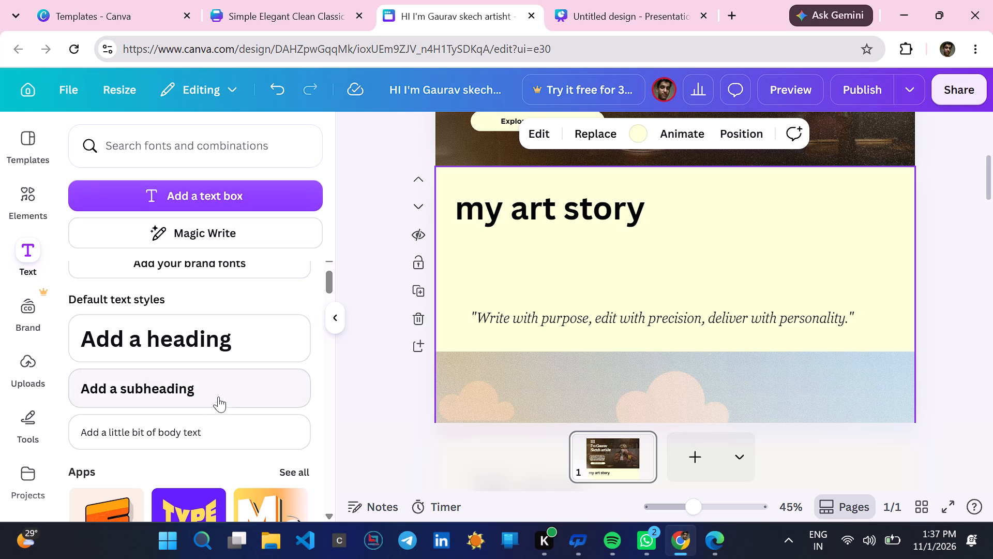
{"action": "left_click_drag", "start_coordinate": [211, 409], "coordinate": [196, 421]}
{"action": "left_click", "coordinate": [196, 421]}
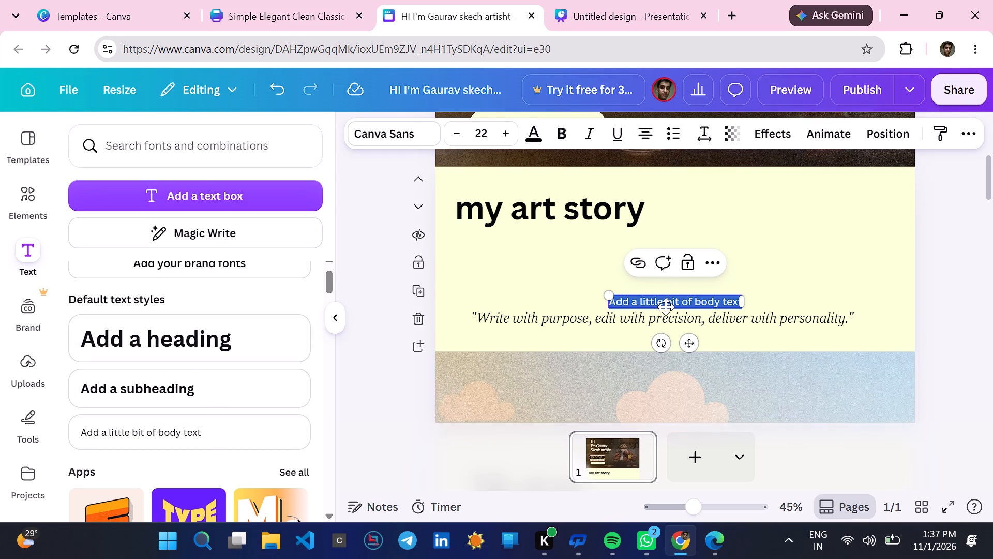
{"action": "left_click_drag", "start_coordinate": [666, 307], "coordinate": [637, 301]}
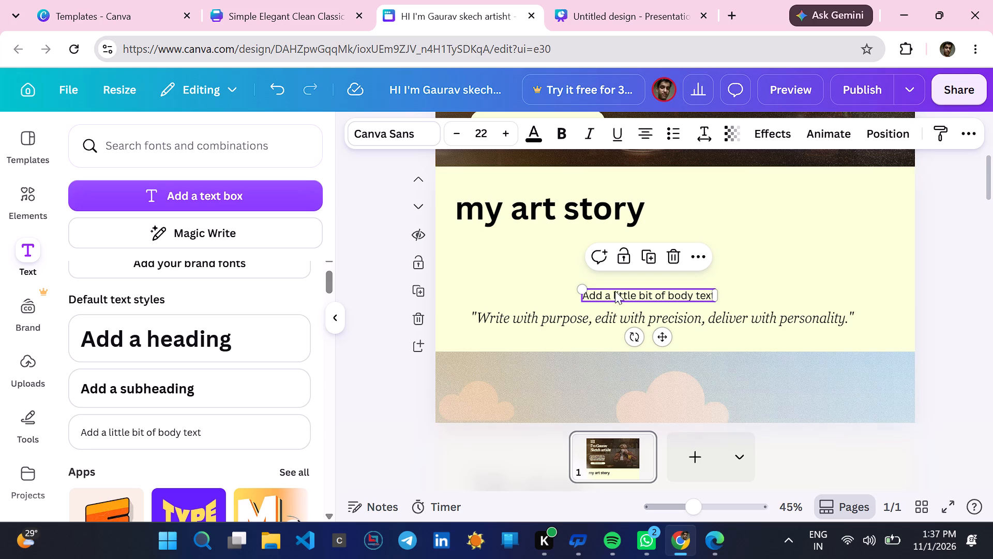
{"action": "left_click_drag", "start_coordinate": [615, 291], "coordinate": [509, 239]}
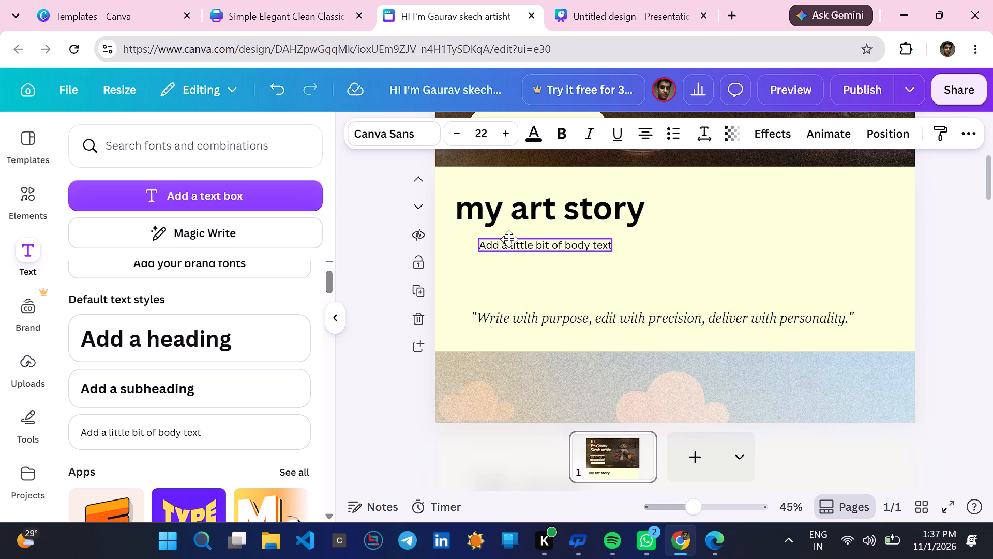
{"action": "left_click_drag", "start_coordinate": [509, 239], "coordinate": [514, 239]}
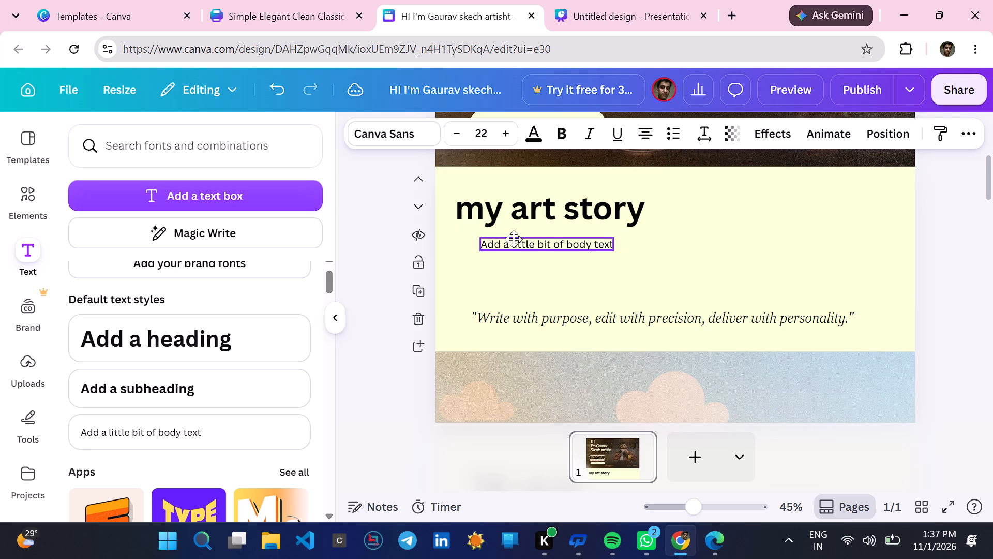
{"action": "left_click_drag", "start_coordinate": [514, 239], "coordinate": [513, 240]}
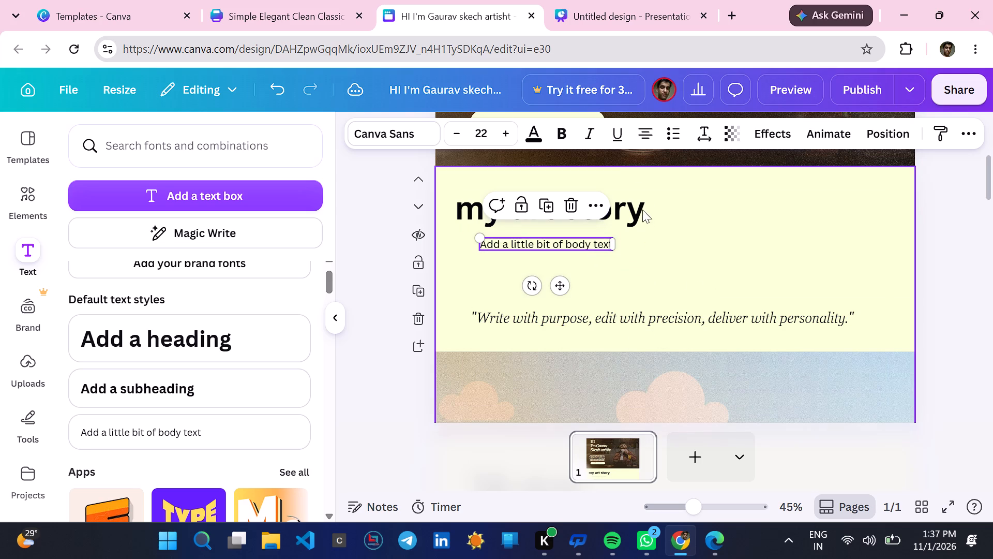
Format the placeholder body text as underlined italics in the orange-brown colour already used in the design.
{"action": "left_click", "coordinate": [612, 139]}
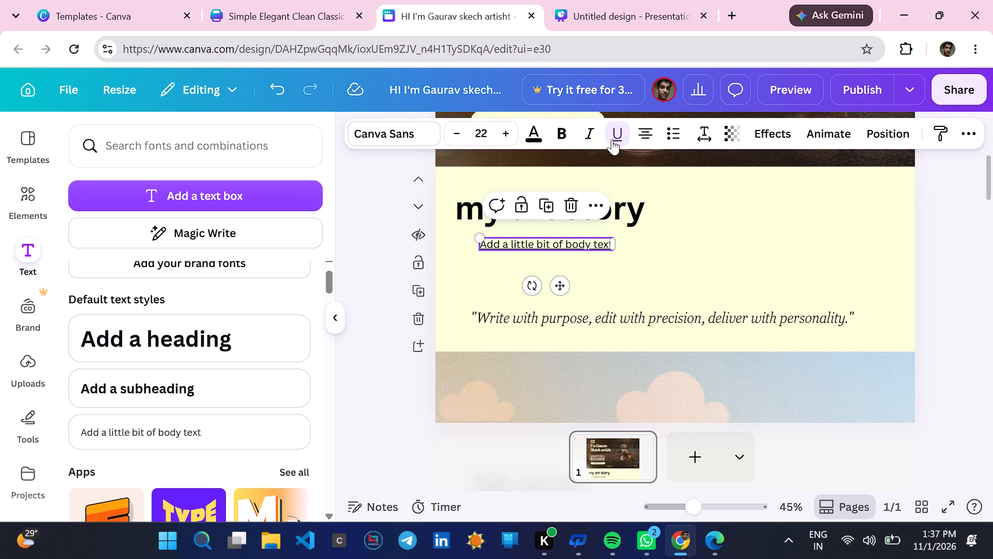
{"action": "left_click_drag", "start_coordinate": [612, 139], "coordinate": [593, 129]}
{"action": "left_click", "coordinate": [593, 129]}
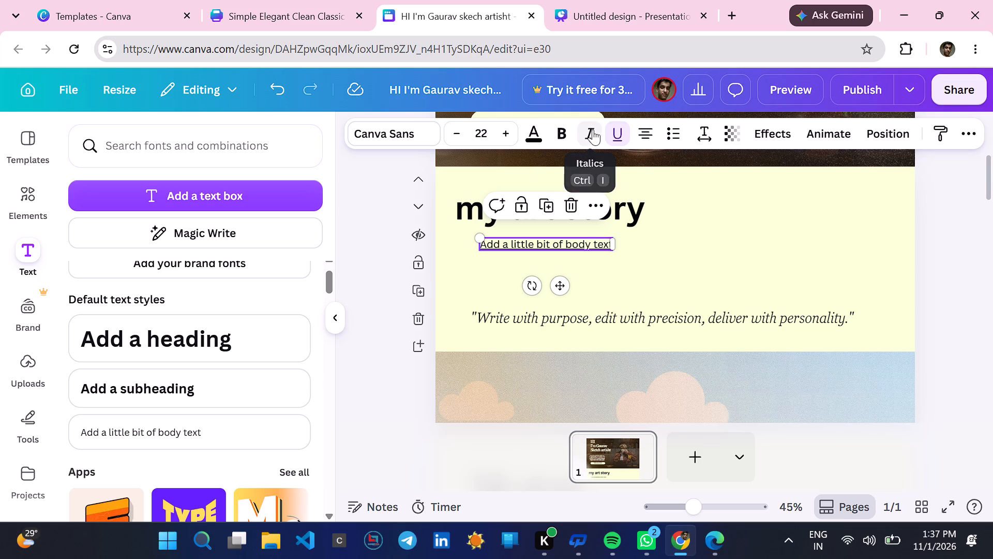
{"action": "left_click", "coordinate": [533, 137]}
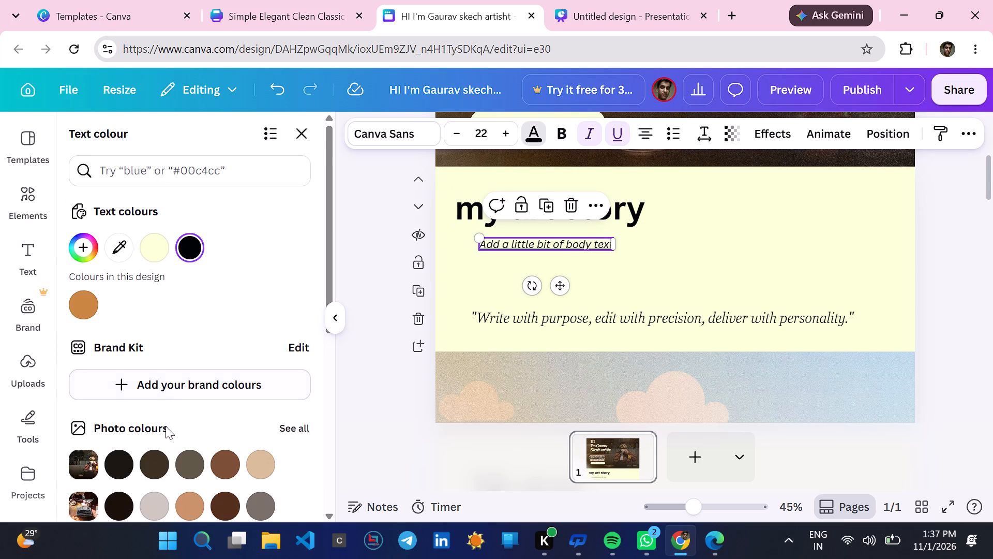
{"action": "left_click", "coordinate": [157, 472]}
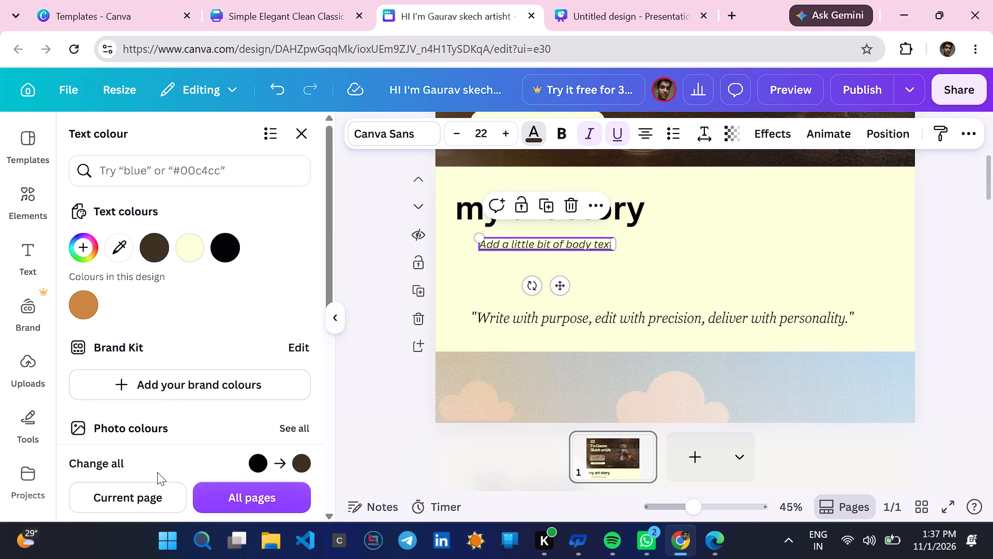
{"action": "left_click", "coordinate": [193, 247]}
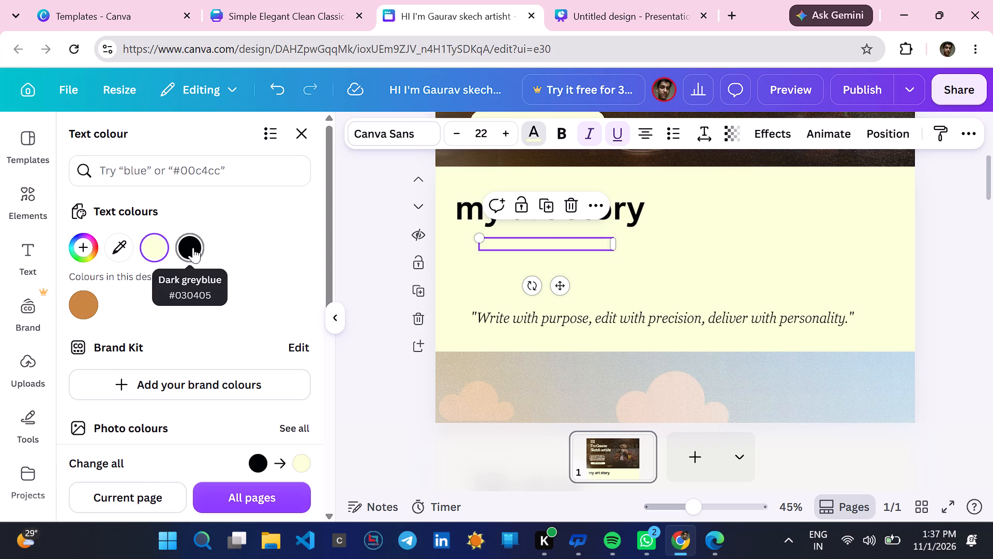
{"action": "left_click", "coordinate": [85, 310]}
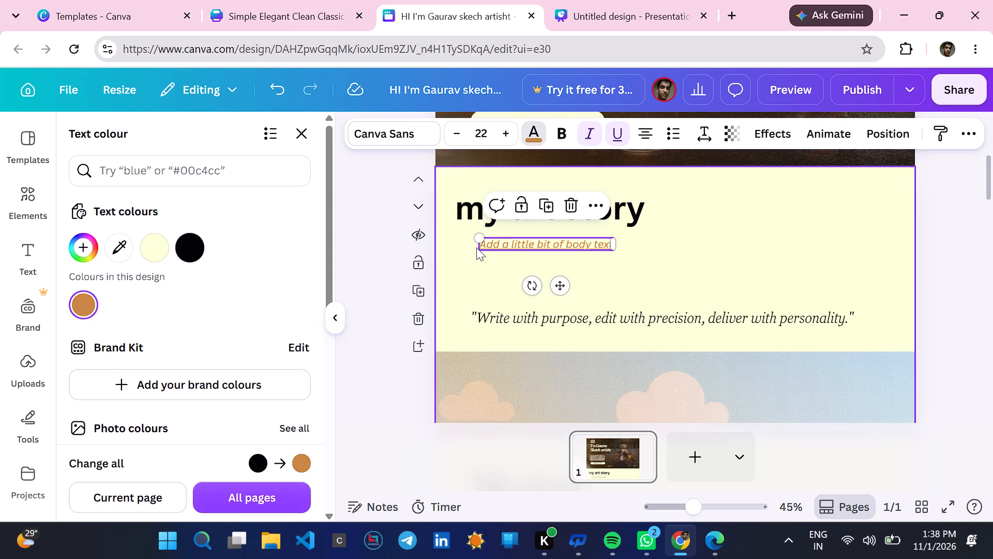
Replace the placeholder body text beneath the "my art story" heading with the opening characters "As a s".
{"action": "left_click", "coordinate": [523, 238]}
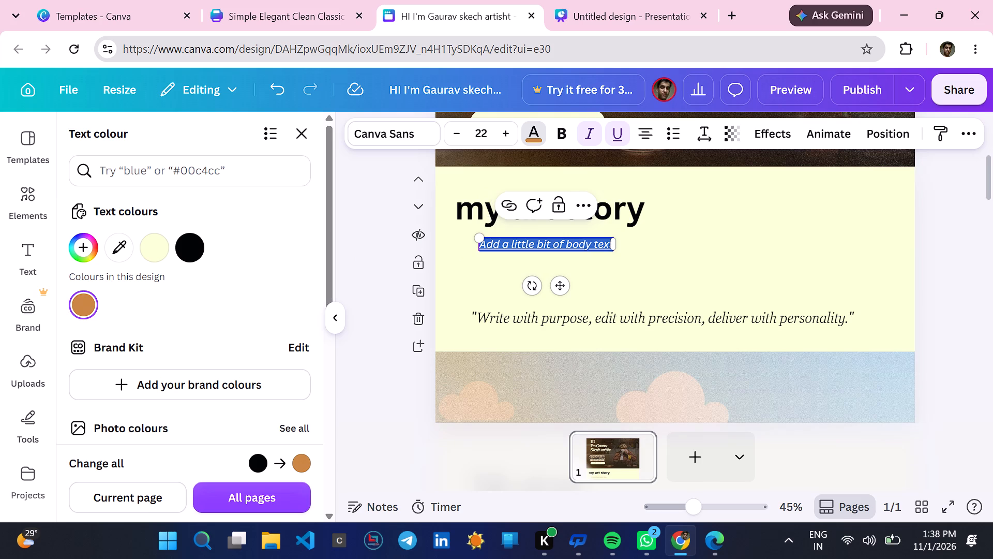
{"action": "key", "text": "BackSpace"}
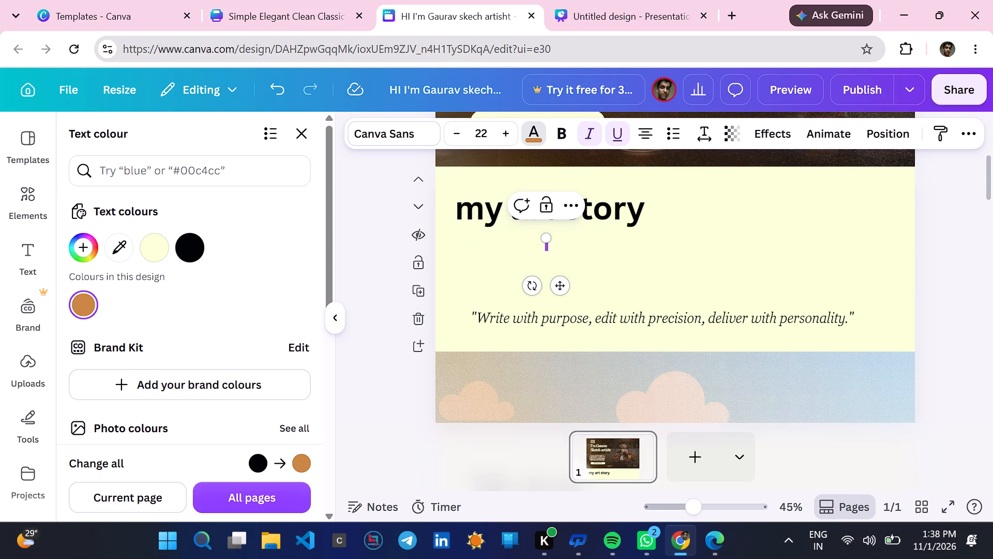
{"action": "type", "text": "as"}
{"action": "key", "text": "space"}
{"action": "key", "text": "BackSpace"}
{"action": "key", "text": "BackSpace"}
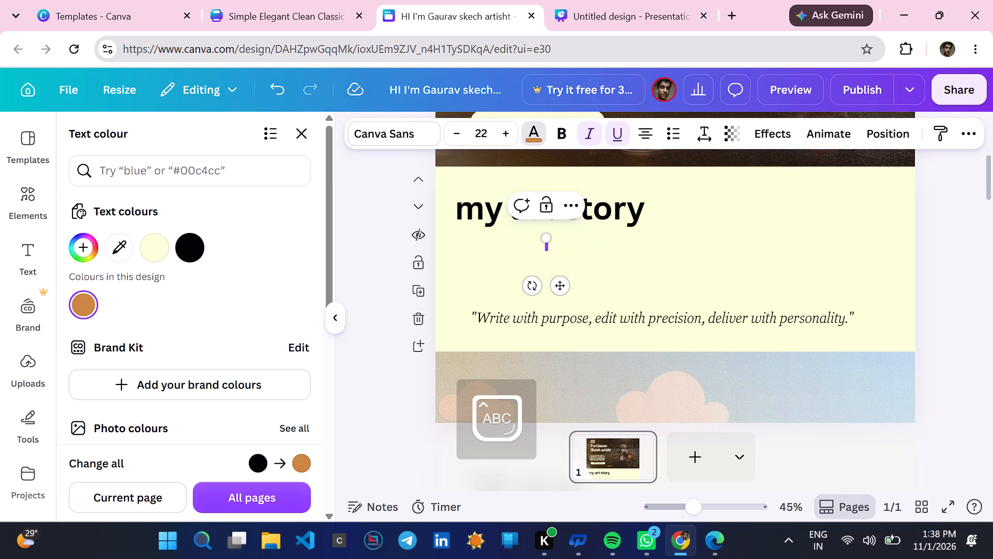
{"action": "type", "text": "AS"}
{"action": "key", "text": "BackSpace"}
{"action": "type", "text": "s"}
{"action": "key", "text": "space"}
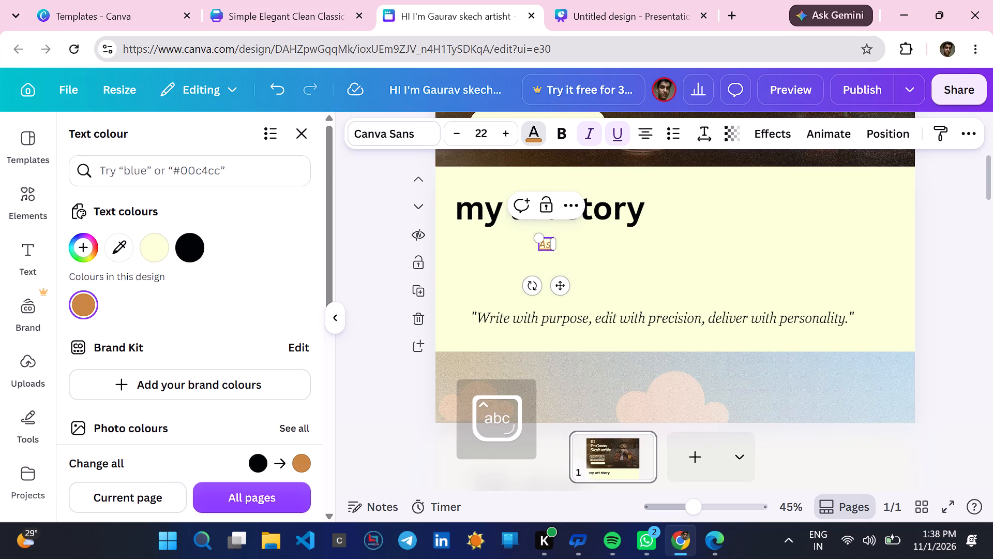
{"action": "key", "text": "space"}
{"action": "type", "text": "a"}
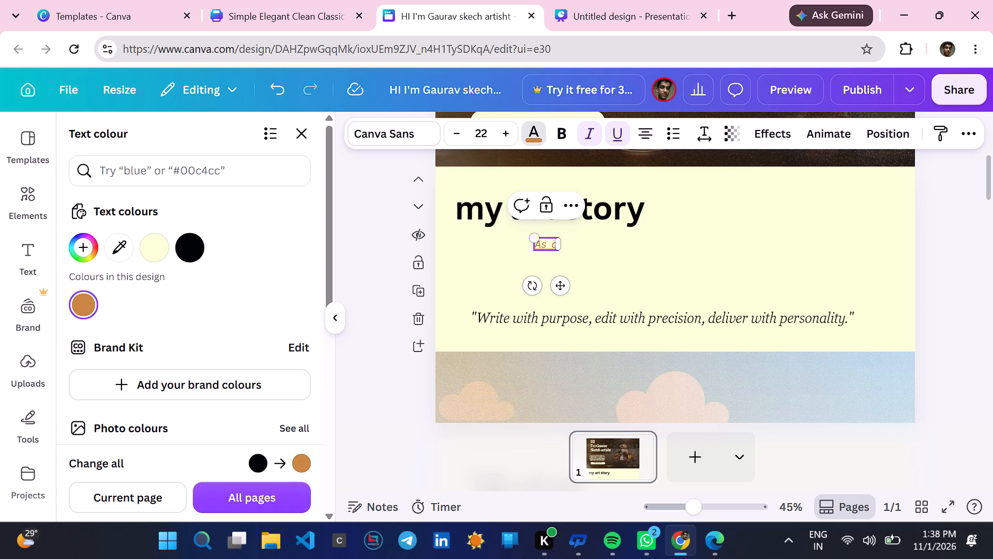
{"action": "key", "text": "space"}
{"action": "type", "text": "se"}
{"action": "key", "text": "BackSpace"}
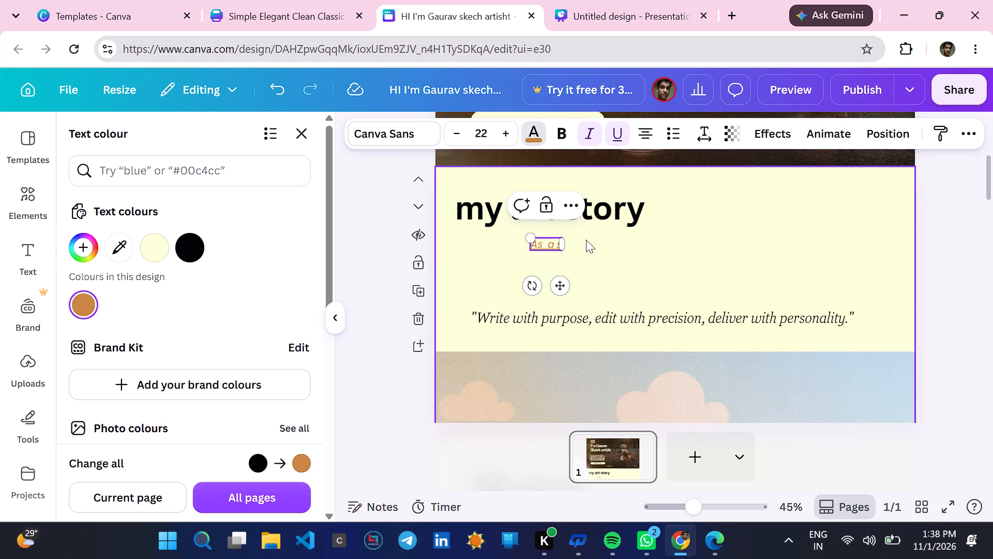
Enlarge the body text box to span the area beneath the heading at about font size 28, nudged slightly lower.
{"action": "left_click_drag", "start_coordinate": [565, 246], "coordinate": [604, 245]}
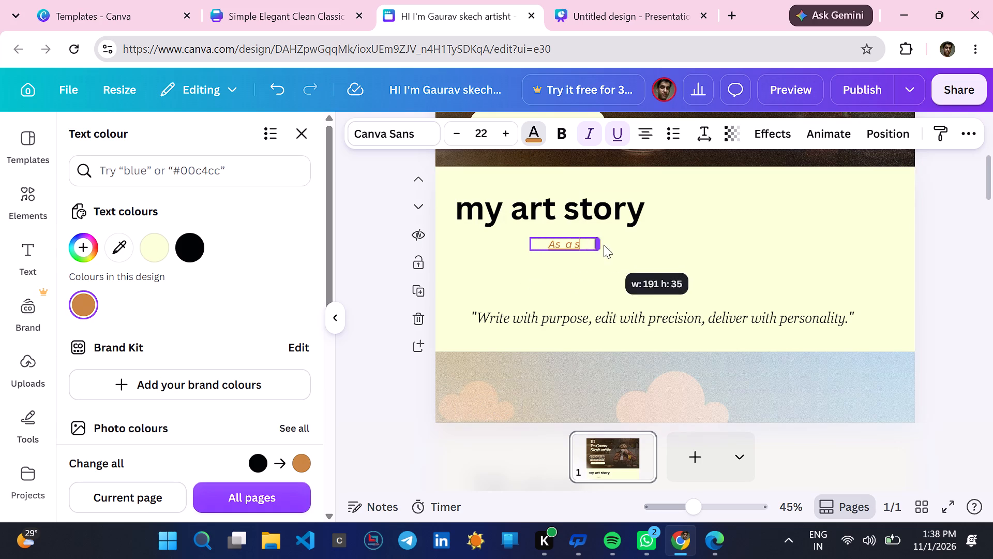
{"action": "left_click_drag", "start_coordinate": [604, 245], "coordinate": [785, 247]}
{"action": "left_click_drag", "start_coordinate": [533, 237], "coordinate": [529, 237]}
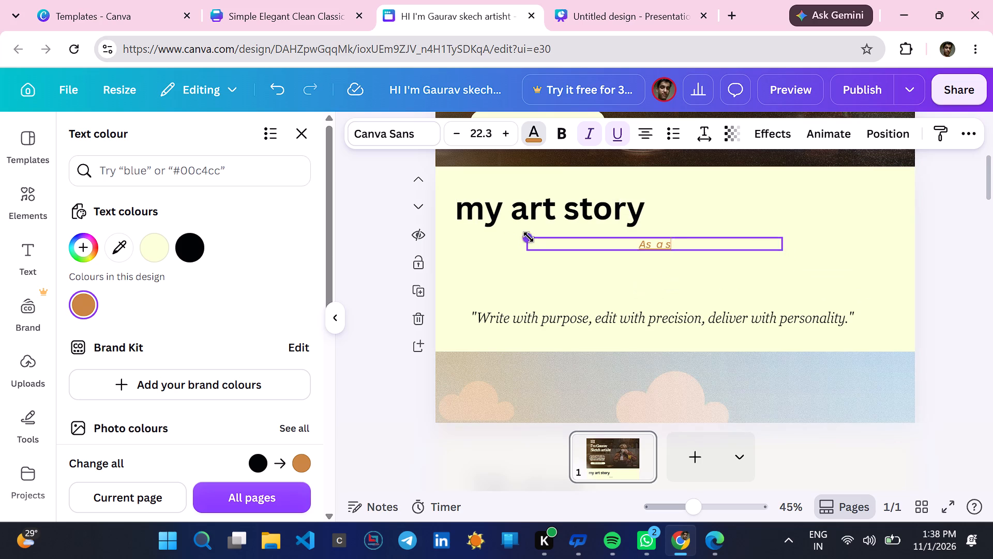
{"action": "left_click_drag", "start_coordinate": [529, 237], "coordinate": [461, 247]}
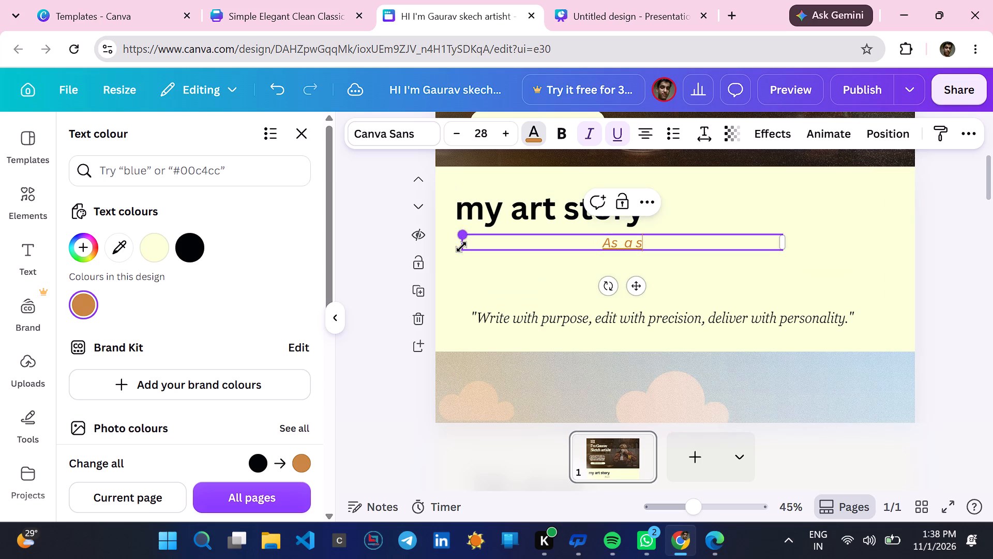
{"action": "left_click", "coordinate": [658, 249]}
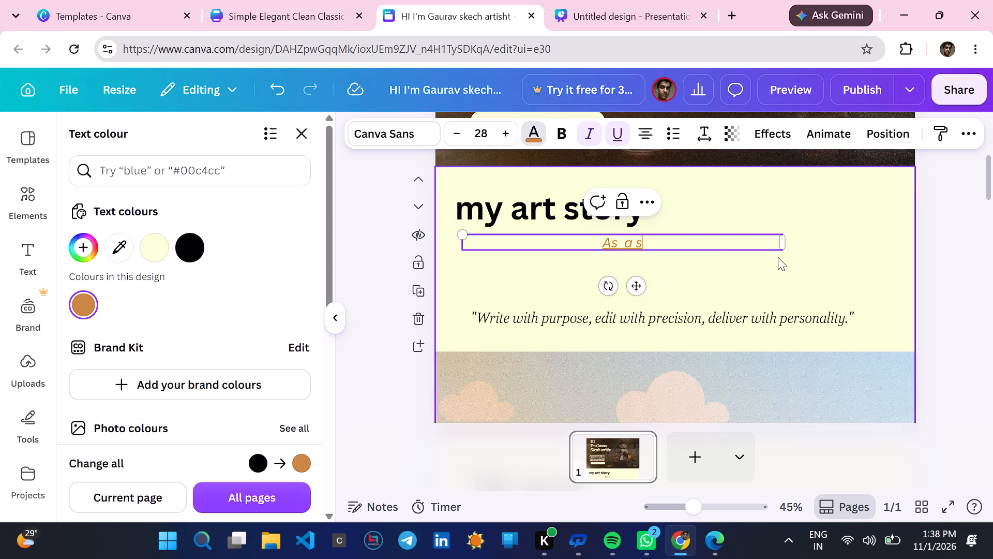
{"action": "left_click_drag", "start_coordinate": [775, 249], "coordinate": [775, 255]}
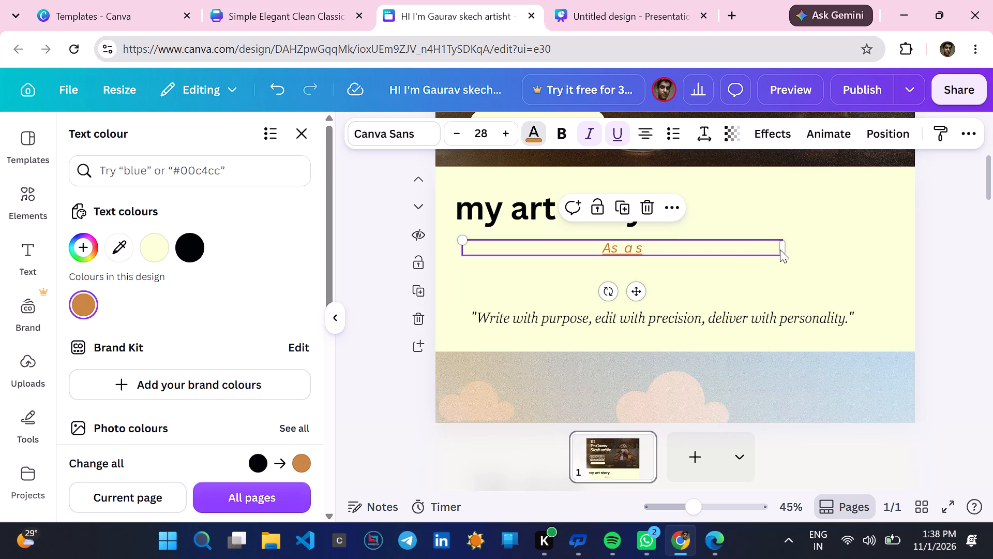
Scale the body text down to about font size 20.8 and widen its box to about 887, aligned with the quote's left edge.
{"action": "left_click", "coordinate": [470, 236]}
{"action": "left_click_drag", "start_coordinate": [459, 238], "coordinate": [515, 248]}
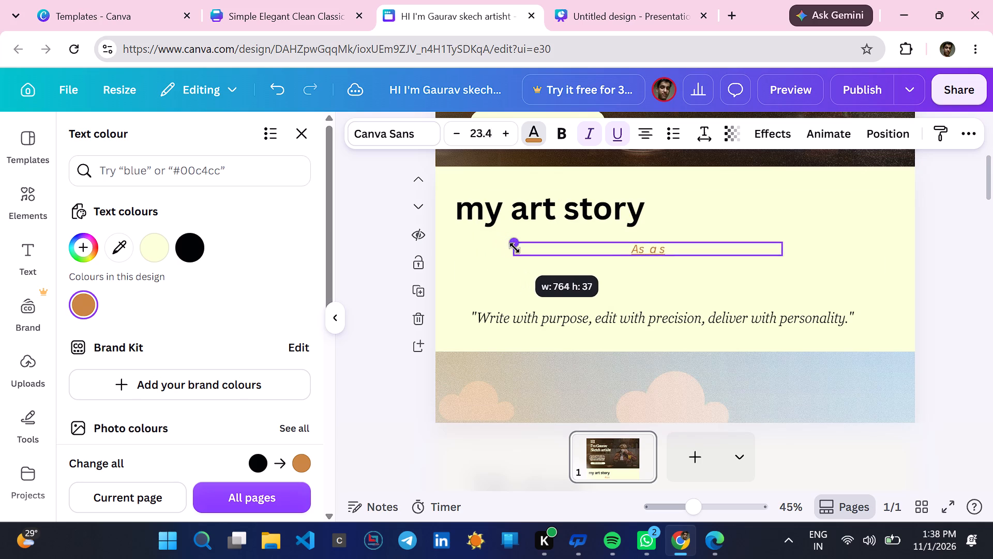
{"action": "left_click_drag", "start_coordinate": [515, 248], "coordinate": [541, 254]}
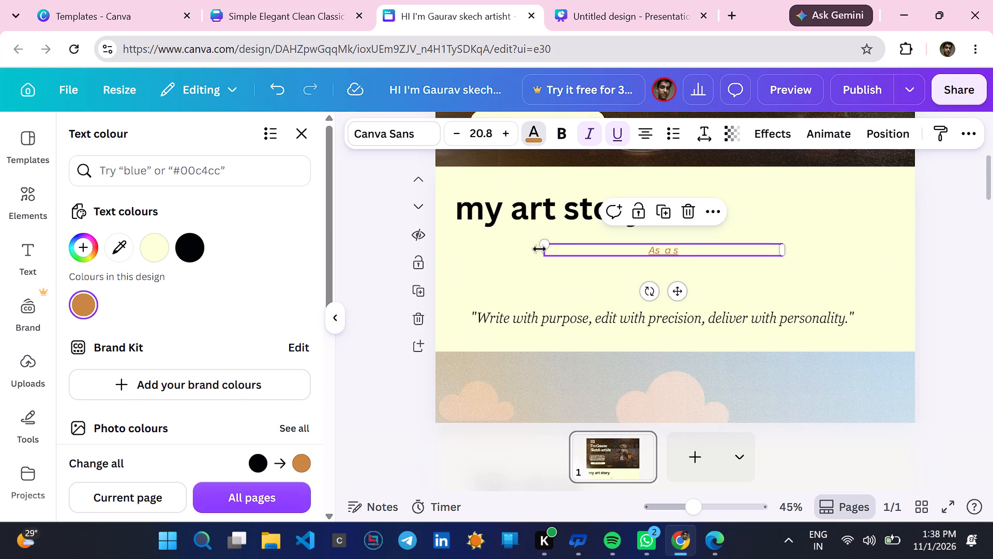
{"action": "left_click_drag", "start_coordinate": [544, 251], "coordinate": [504, 252]}
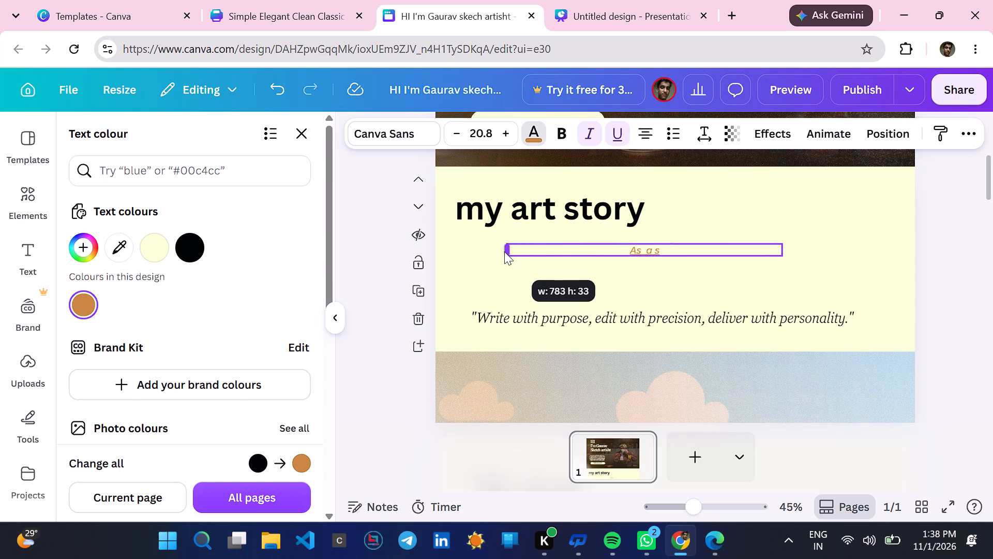
{"action": "left_click_drag", "start_coordinate": [504, 252], "coordinate": [473, 255]}
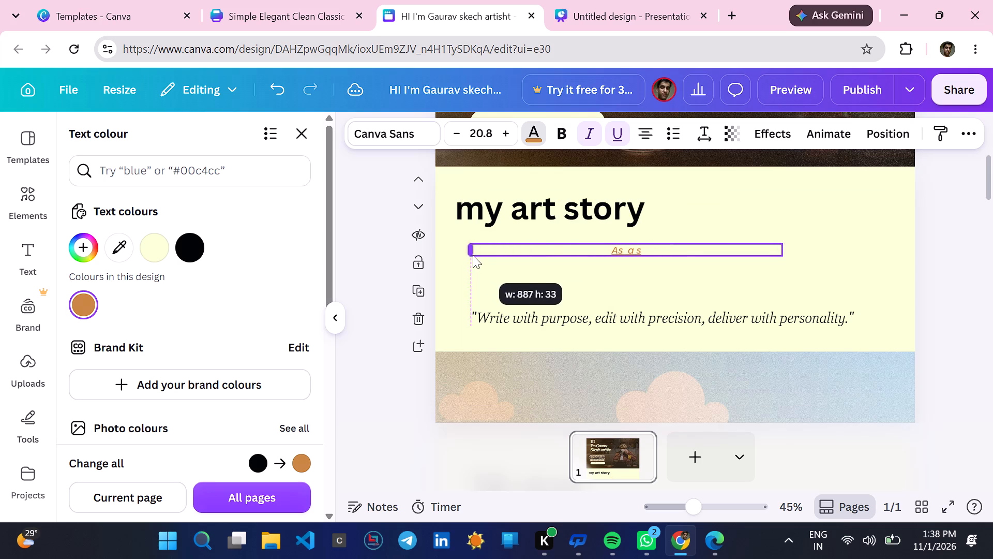
{"action": "left_click_drag", "start_coordinate": [473, 255], "coordinate": [472, 255]}
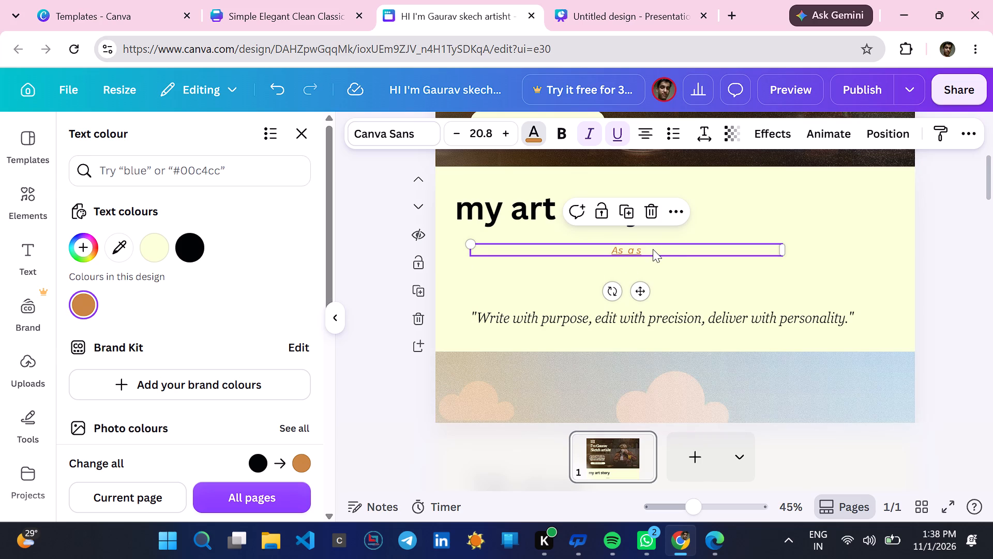
Edit the opening words of the body text to read "As as".
{"action": "left_click", "coordinate": [653, 249]}
{"action": "key", "text": "BackSpace"}
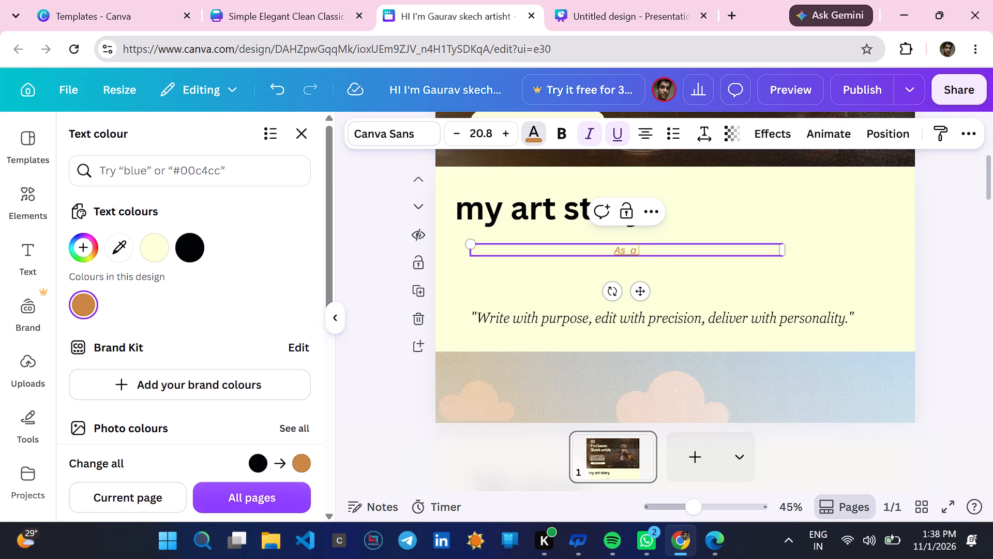
{"action": "key", "text": "BackSpace"}
{"action": "type", "text": "s"}
{"action": "key", "text": "space"}
{"action": "key", "text": "space"}
Continue the body text with "sketch artist," after the opening words.
{"action": "key", "text": "s"}
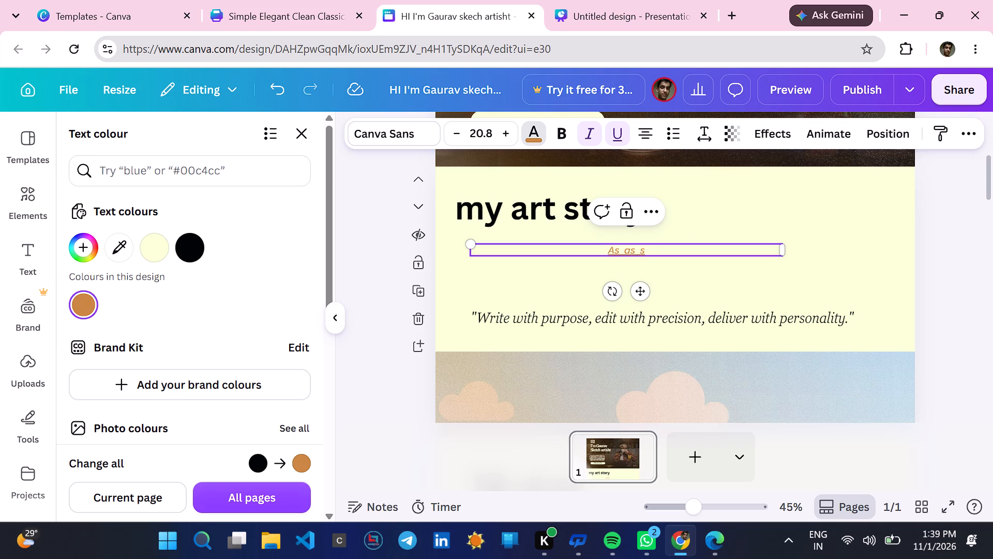
{"action": "key", "text": "k"}
{"action": "type", "text": "et"}
{"action": "key", "text": "h"}
{"action": "key", "text": "BackSpace"}
{"action": "type", "text": "ch art"}
{"action": "key", "text": "space"}
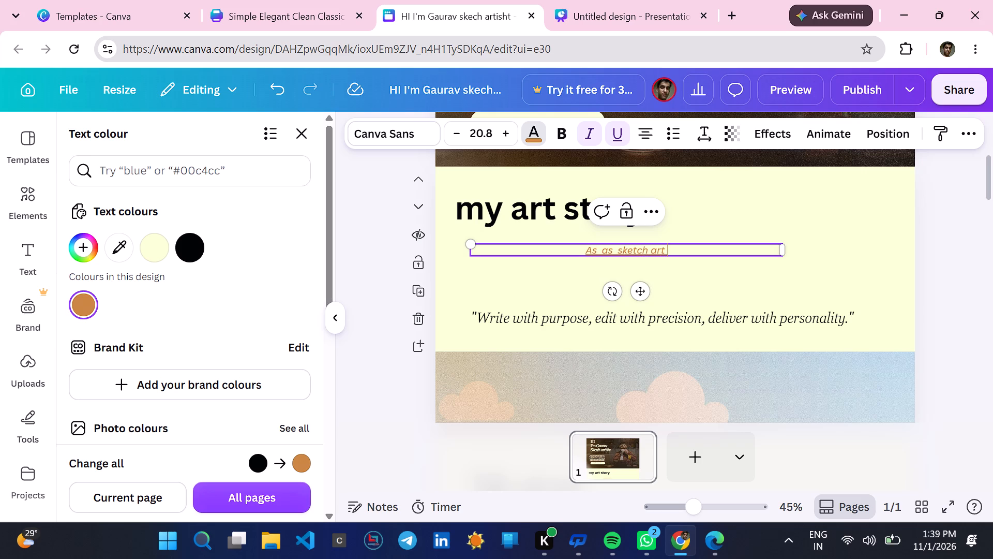
{"action": "key", "text": "i"}
{"action": "key", "text": "BackSpace"}
{"action": "key", "text": "BackSpace"}
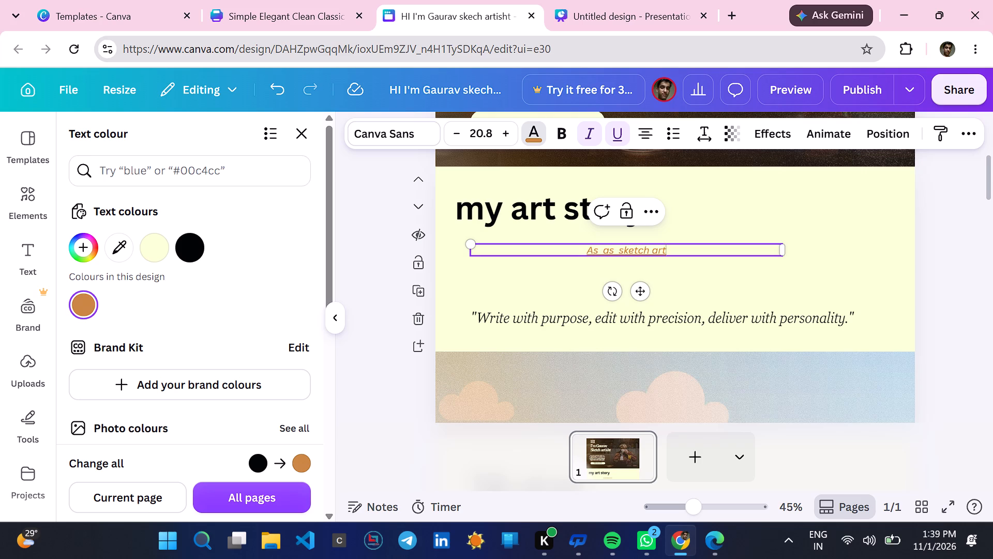
{"action": "key", "text": "i"}
{"action": "type", "text": "st"}
{"action": "key", "text": "space"}
{"action": "key", "text": "BackSpace"}
{"action": "type", "text": ","}
{"action": "key", "text": "space"}
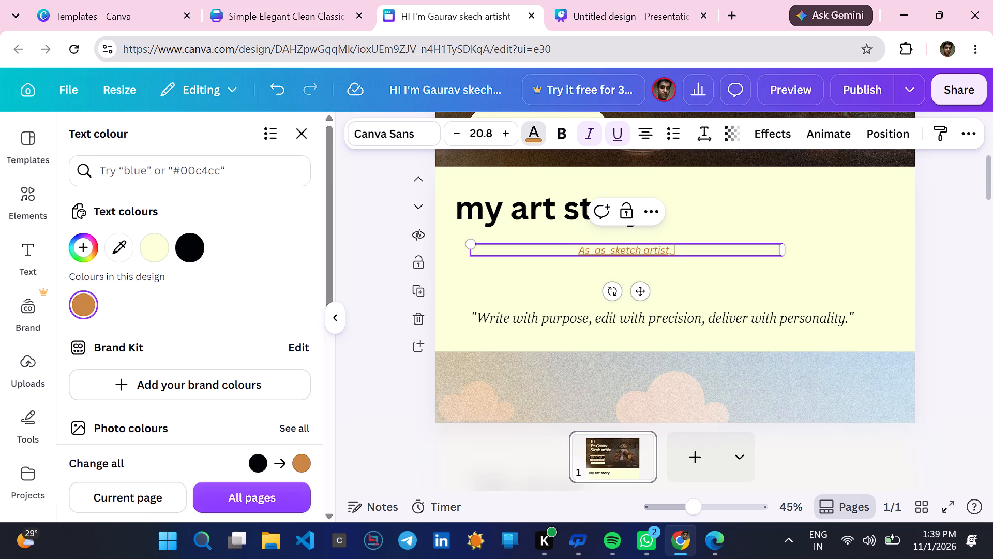
Continue the body text after "sketch artist," with "i rely on th raw honestly".
{"action": "type", "text": "i re"}
{"action": "type", "text": "ly"}
{"action": "key", "text": "space"}
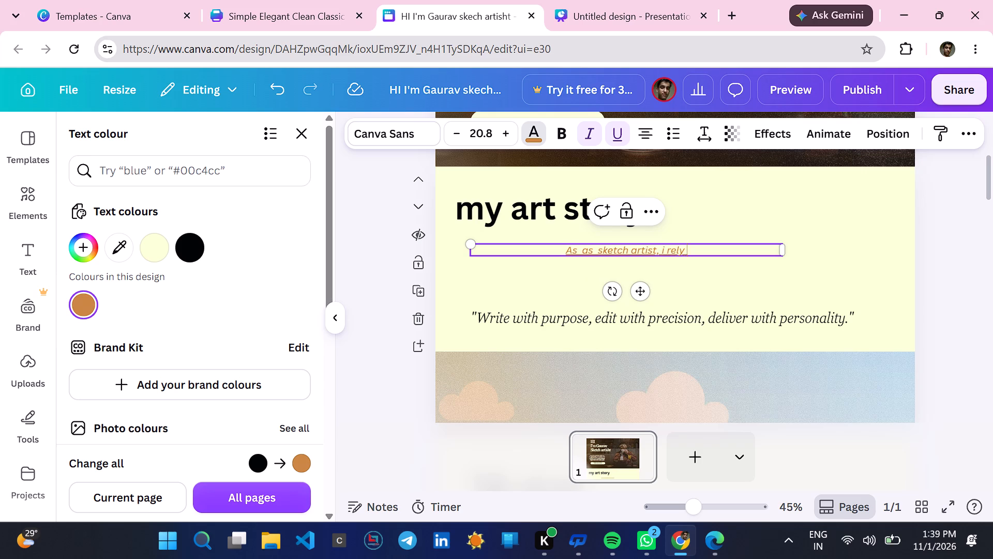
{"action": "type", "text": "on"}
{"action": "key", "text": "space"}
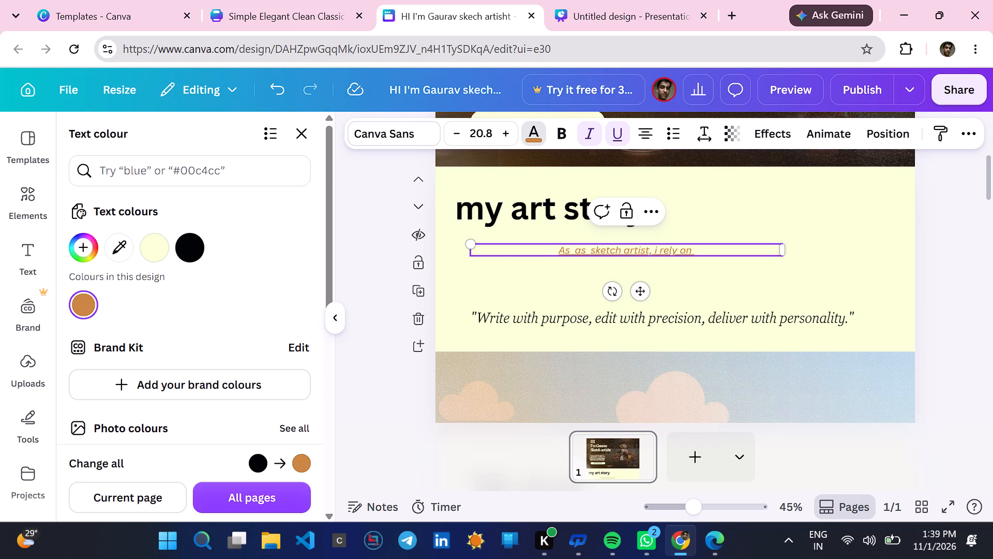
{"action": "type", "text": "th"}
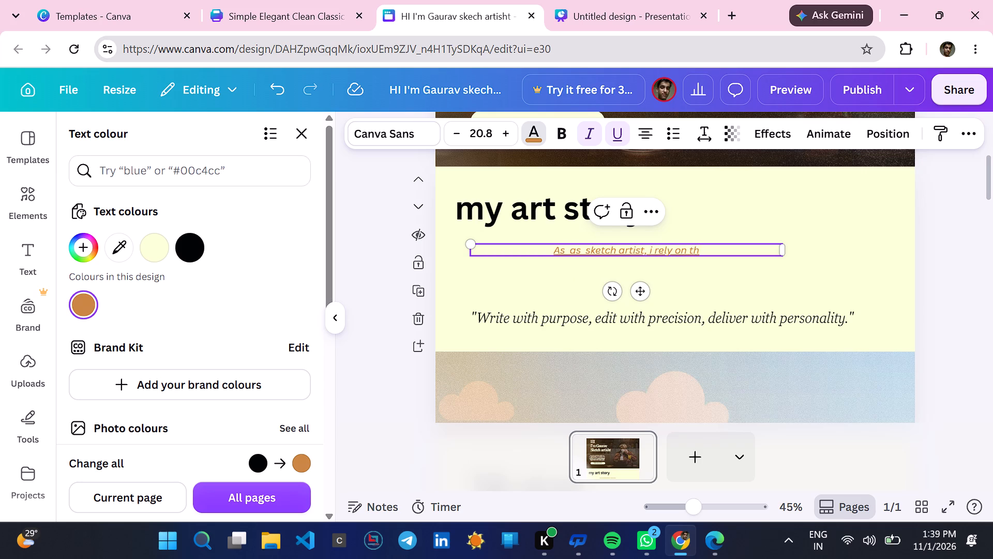
{"action": "key", "text": "space"}
{"action": "type", "text": "raw"}
{"action": "key", "text": "space"}
{"action": "type", "text": "honest"}
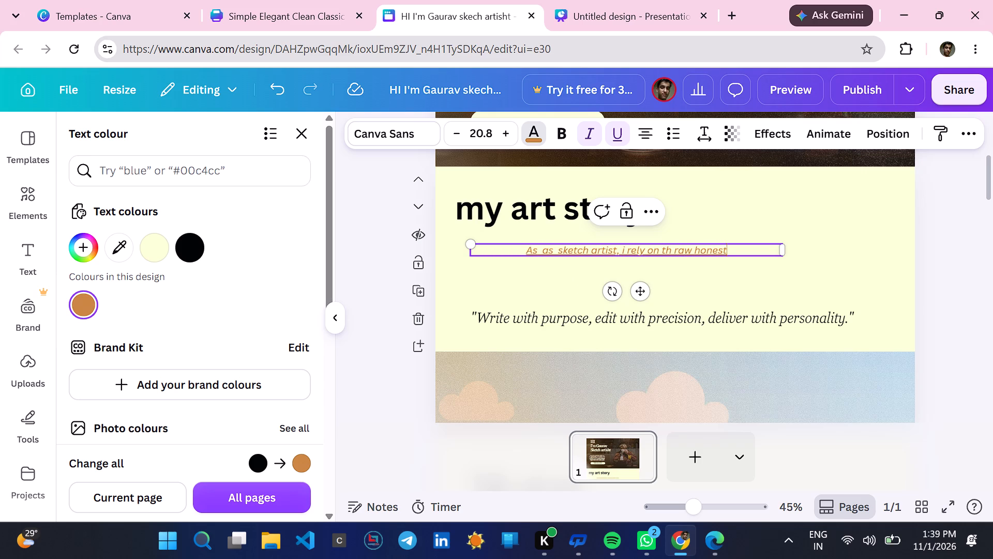
{"action": "type", "text": "ly"}
{"action": "key", "text": "space"}
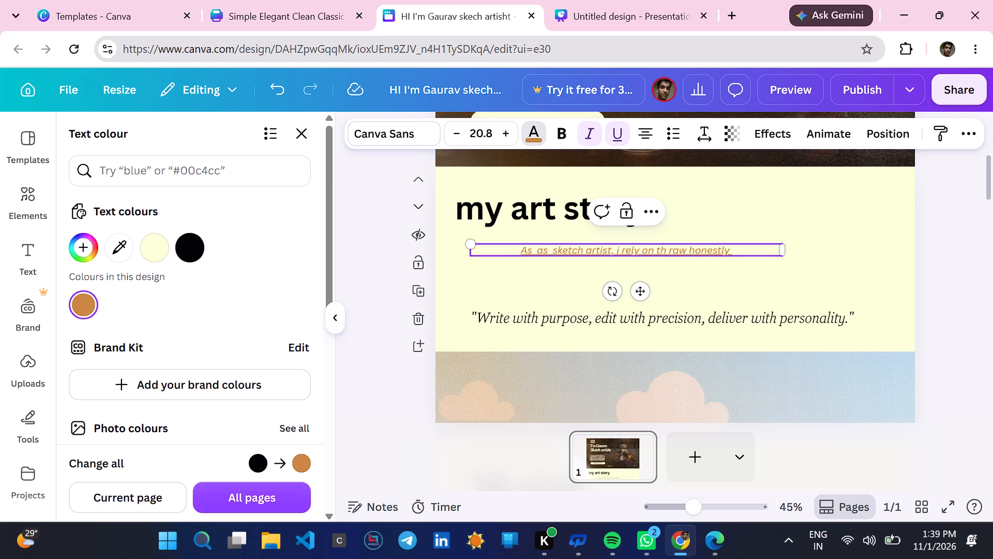
Complete the first sentence of the body text with "of line shadow, and texture.".
{"action": "type", "text": "of lin"}
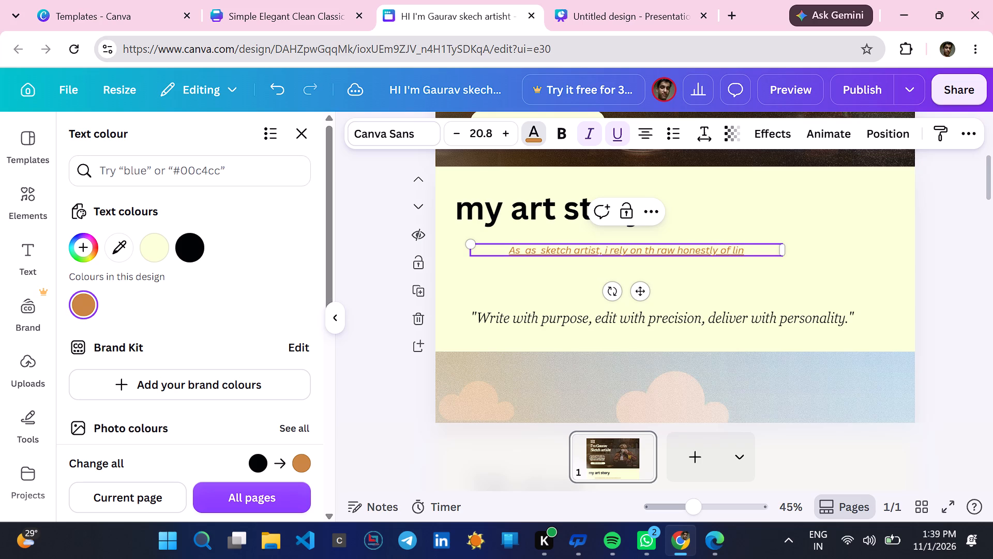
{"action": "type", "text": "e"}
{"action": "key", "text": "space"}
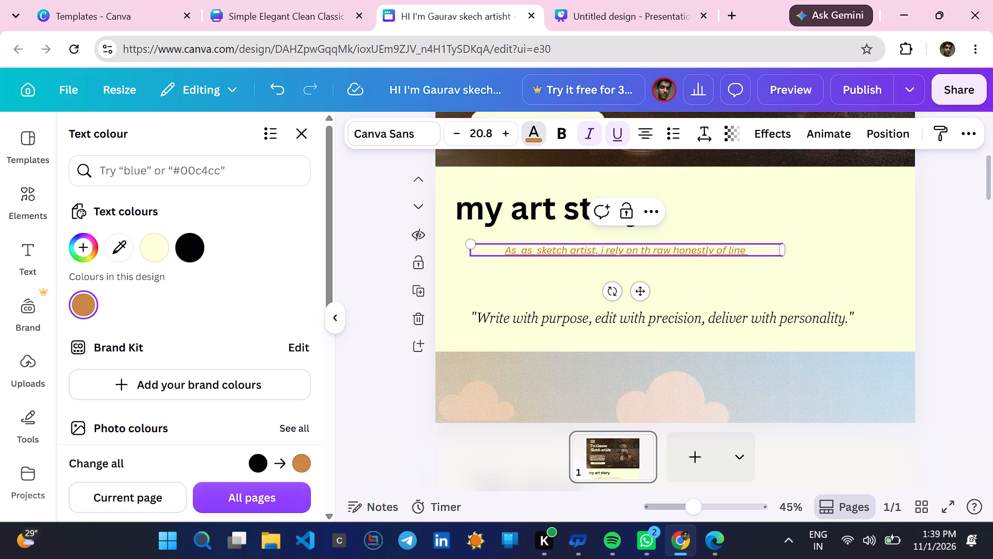
{"action": "type", "text": "sh"}
{"action": "key", "text": "a"}
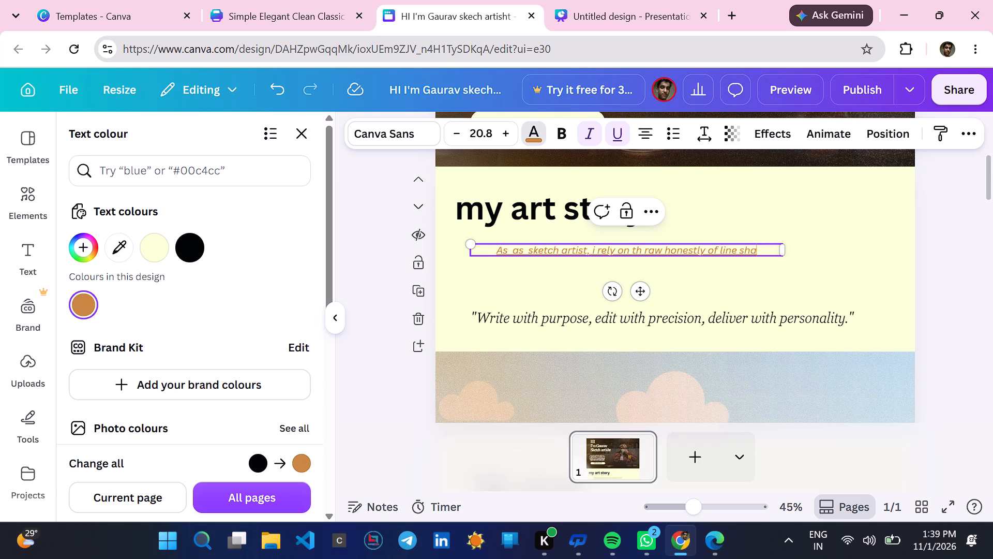
{"action": "type", "text": "dow"}
{"action": "key", "text": "space"}
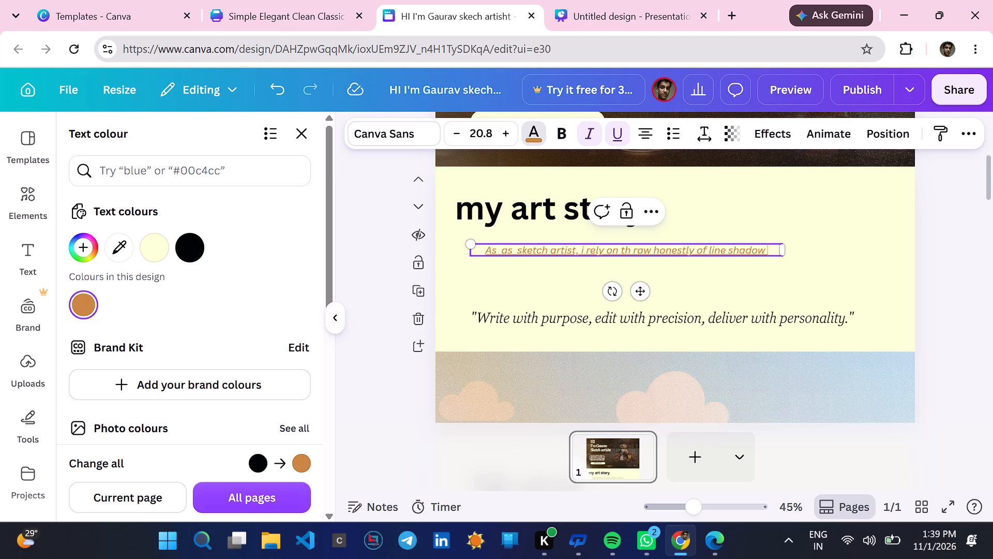
{"action": "key", "text": "BackSpace"}
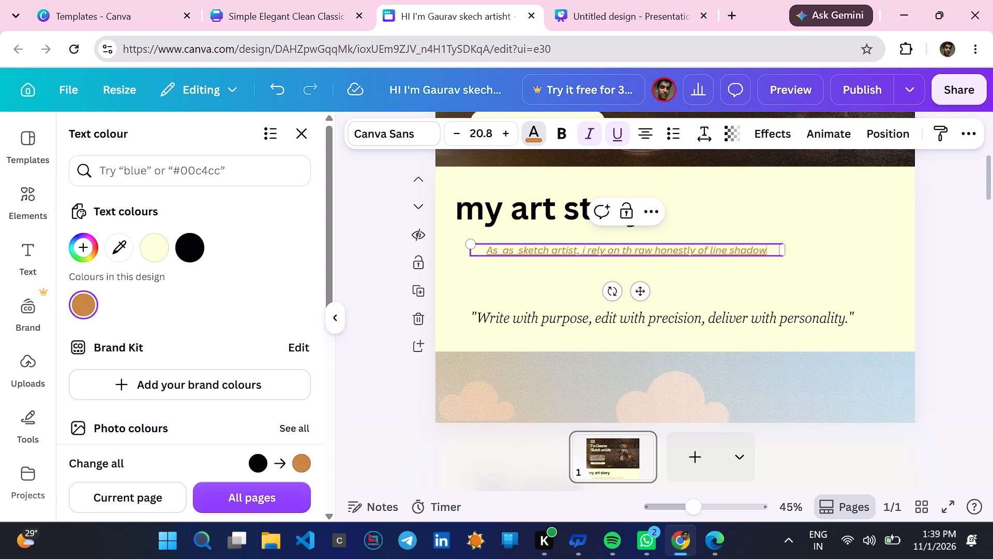
{"action": "type", "text": ","}
{"action": "key", "text": "space"}
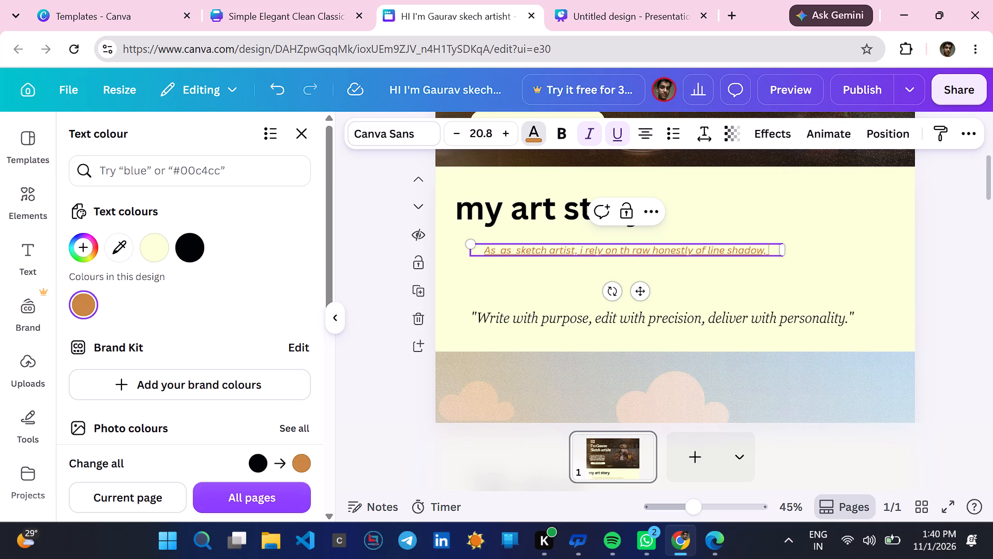
{"action": "type", "text": "and"}
{"action": "key", "text": "space"}
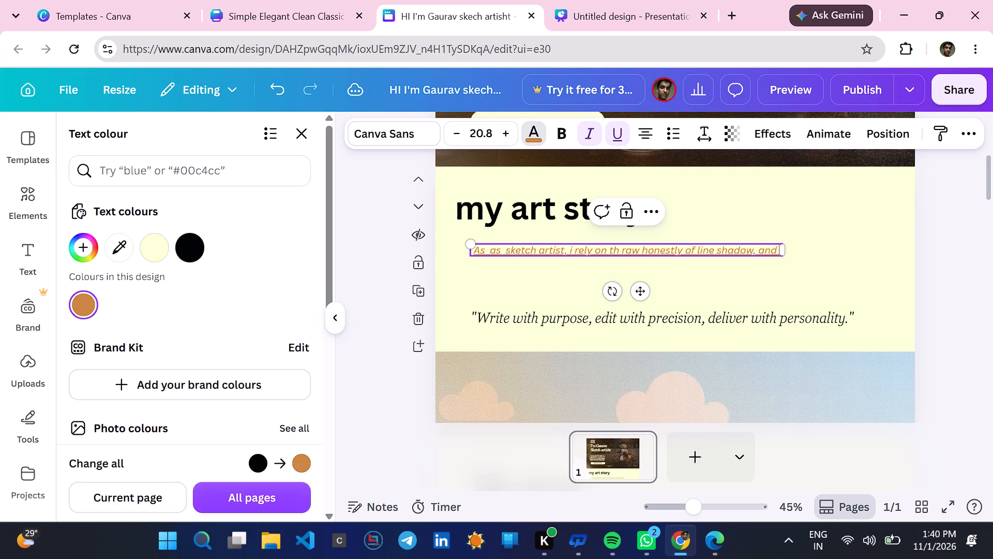
{"action": "type", "text": "tex"}
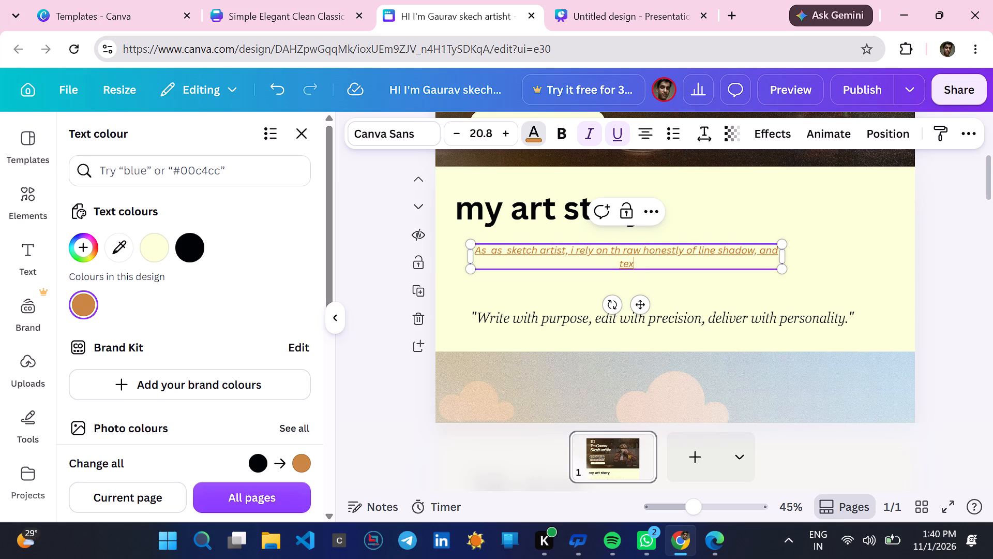
{"action": "type", "text": "ture"}
{"action": "key", "text": "period"}
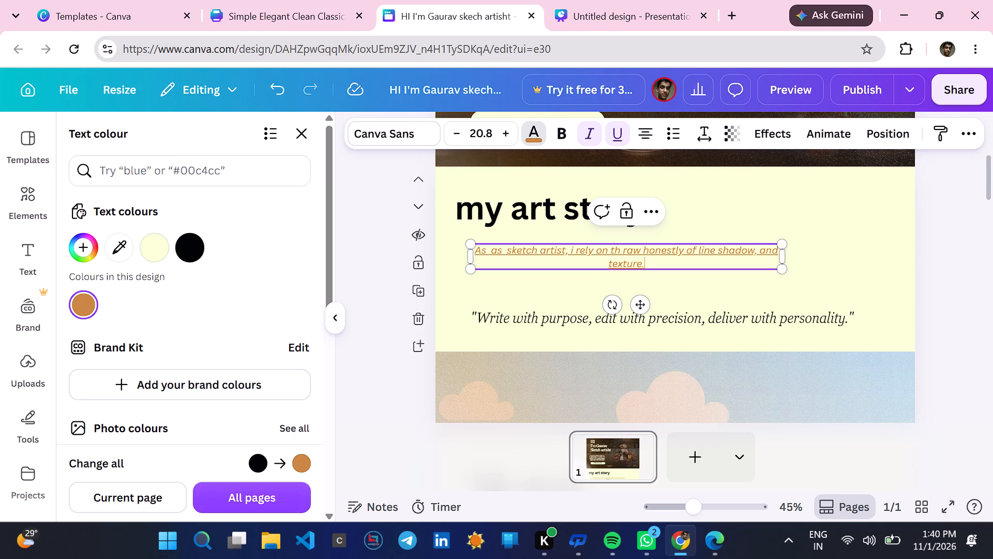
Start the second sentence of the body text with "i chooce to", directly after the full stop.
{"action": "key", "text": "i"}
{"action": "key", "text": "space"}
{"action": "type", "text": "ch"}
{"action": "type", "text": "oo"}
{"action": "key", "text": "c"}
{"action": "key", "text": "e"}
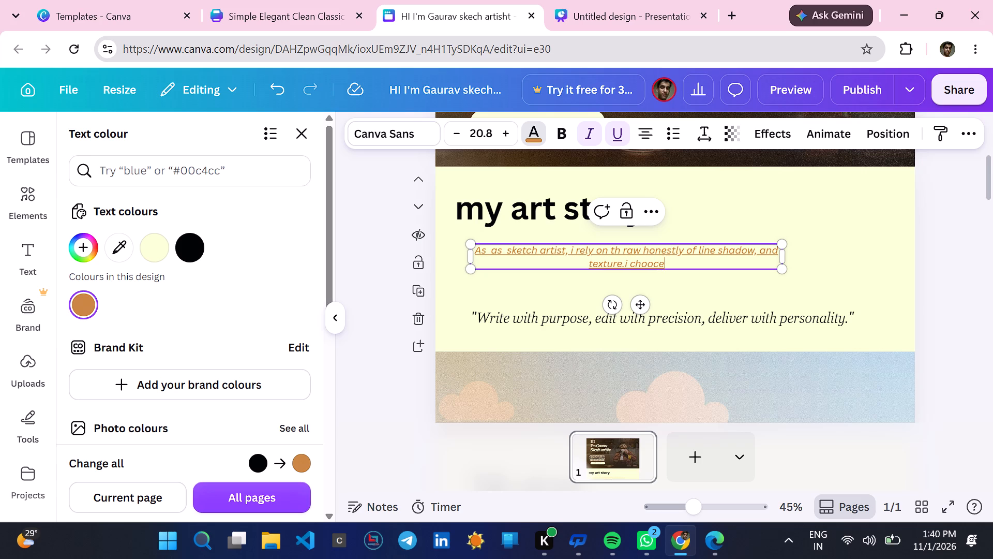
{"action": "key", "text": "t"}
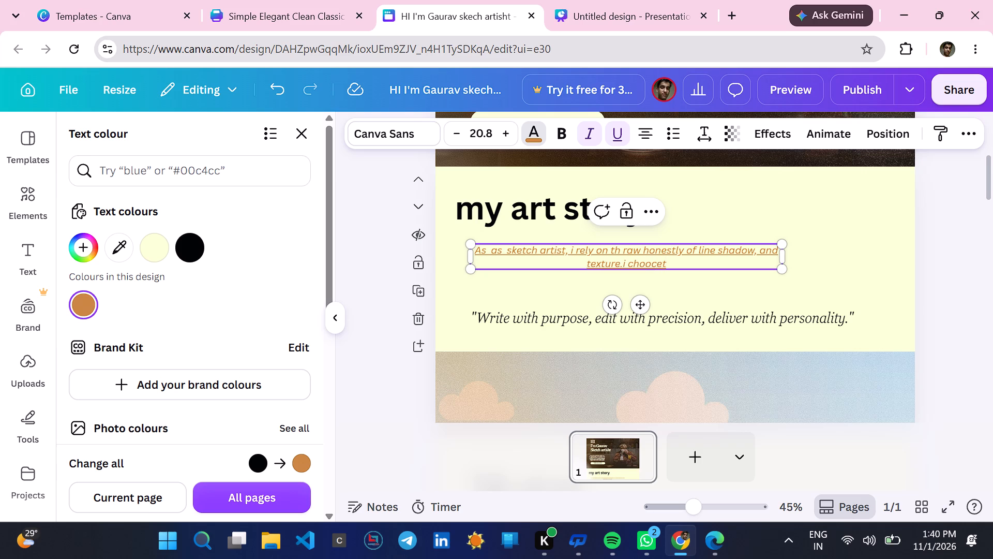
{"action": "key", "text": "o"}
{"action": "key", "text": "space"}
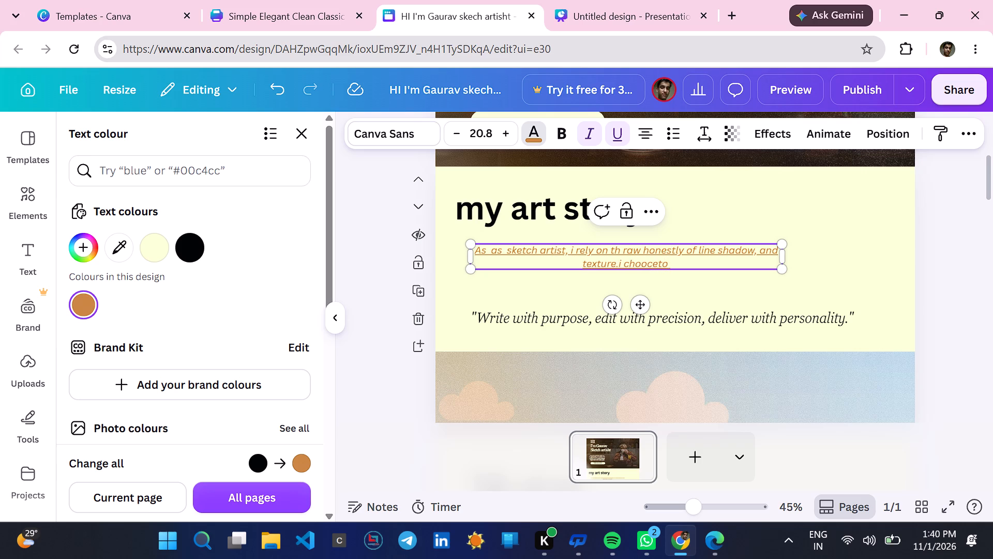
{"action": "left_click", "coordinate": [657, 263]}
{"action": "key", "text": "space"}
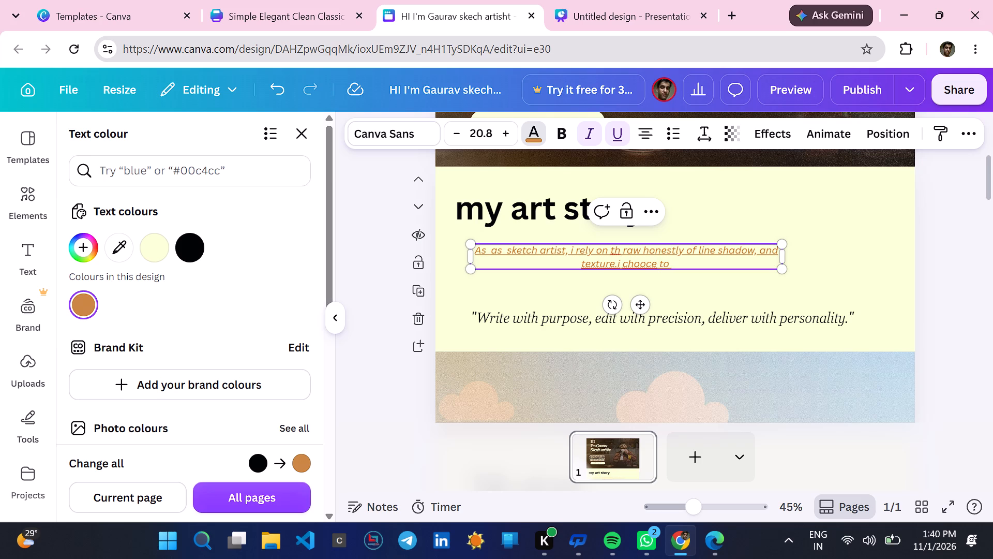
Continue the second sentence at the end of the body text with "look past vibrant color".
{"action": "double_click", "coordinate": [674, 266]}
{"action": "type", "text": "look"}
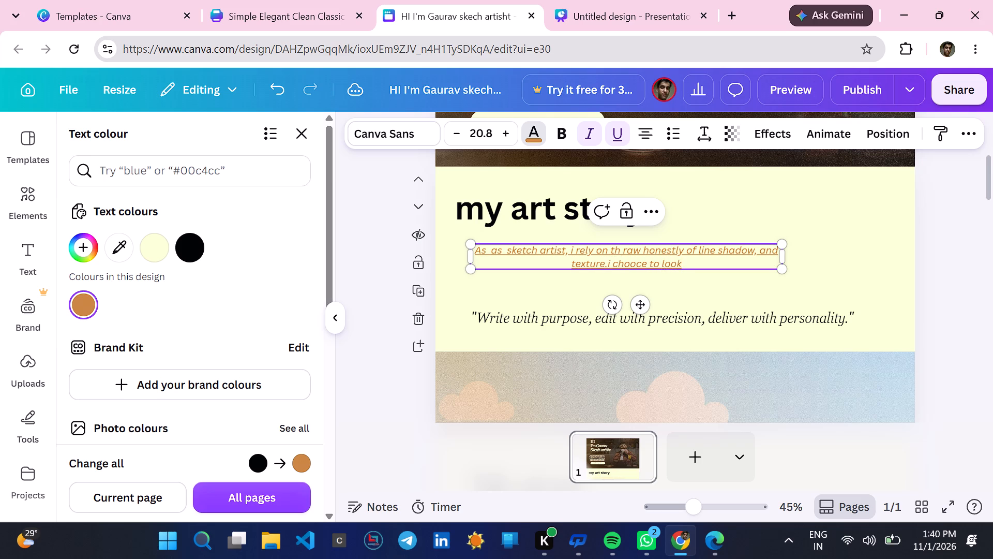
{"action": "key", "text": "space"}
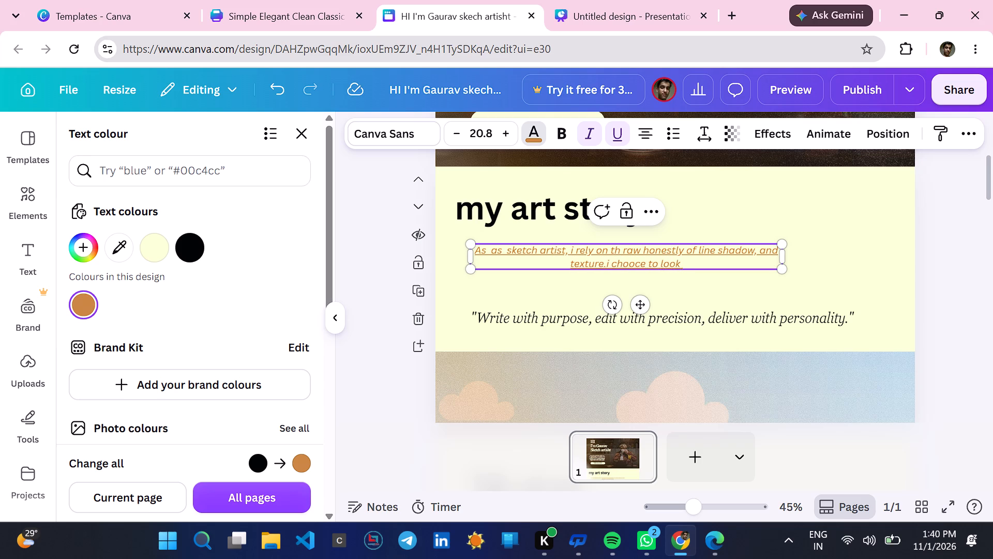
{"action": "type", "text": "past"}
{"action": "key", "text": "space"}
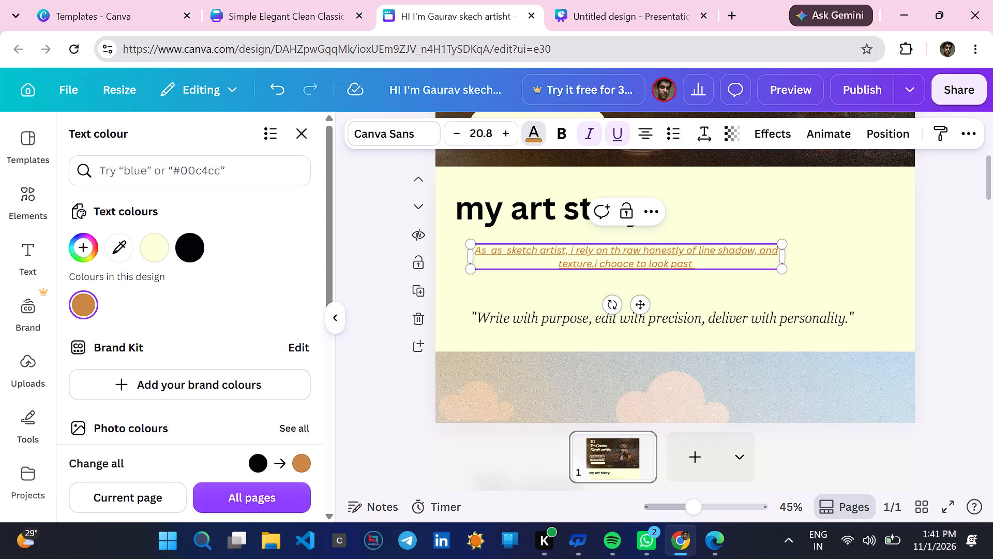
{"action": "key", "text": "v"}
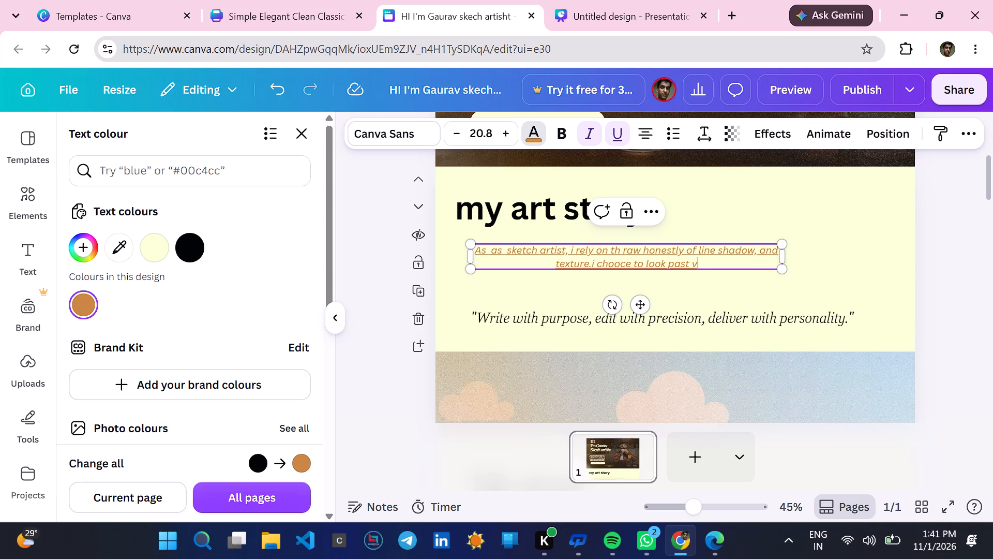
{"action": "key", "text": "i"}
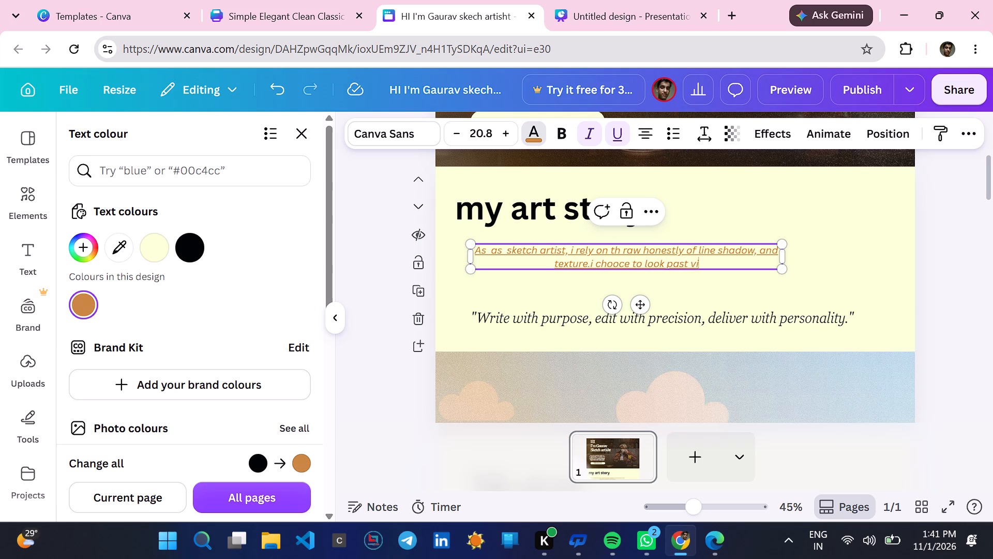
{"action": "type", "text": "brant"}
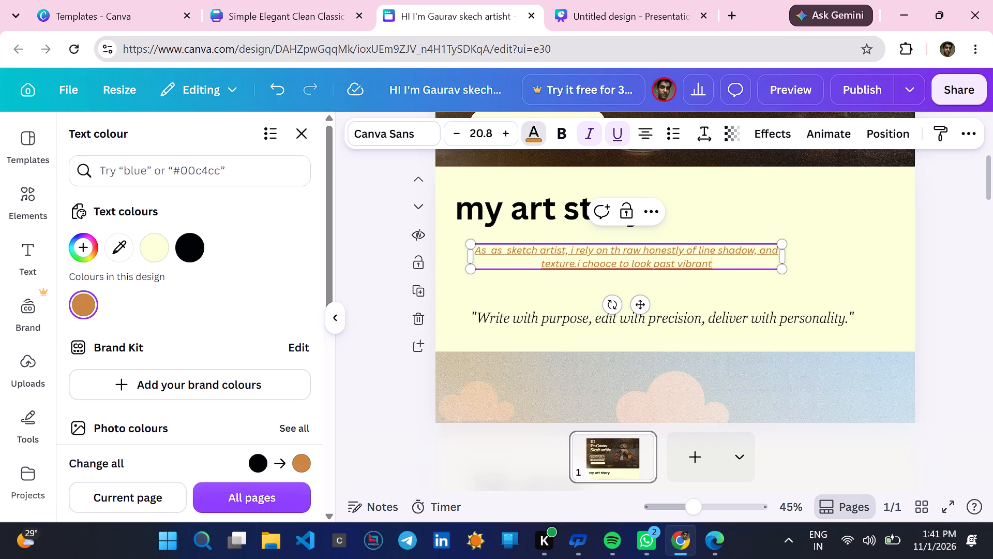
{"action": "key", "text": "space"}
{"action": "type", "text": "colo"}
{"action": "type", "text": "r"}
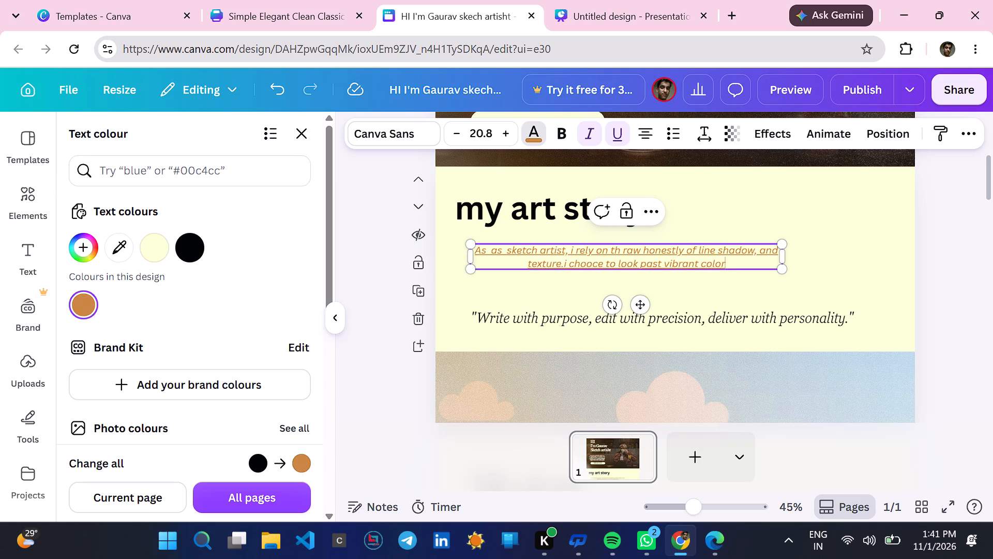
Continue the second sentence of the body text after "vibrant color" with "to focuse entirly".
{"action": "key", "text": "space"}
{"action": "type", "text": "to"}
{"action": "key", "text": "space"}
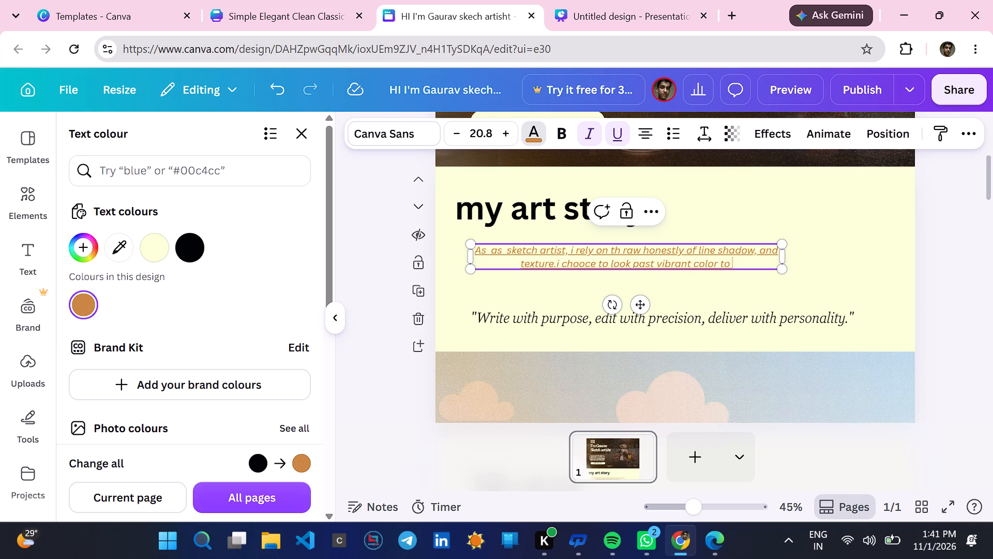
{"action": "type", "text": "focuse"}
{"action": "key", "text": "space"}
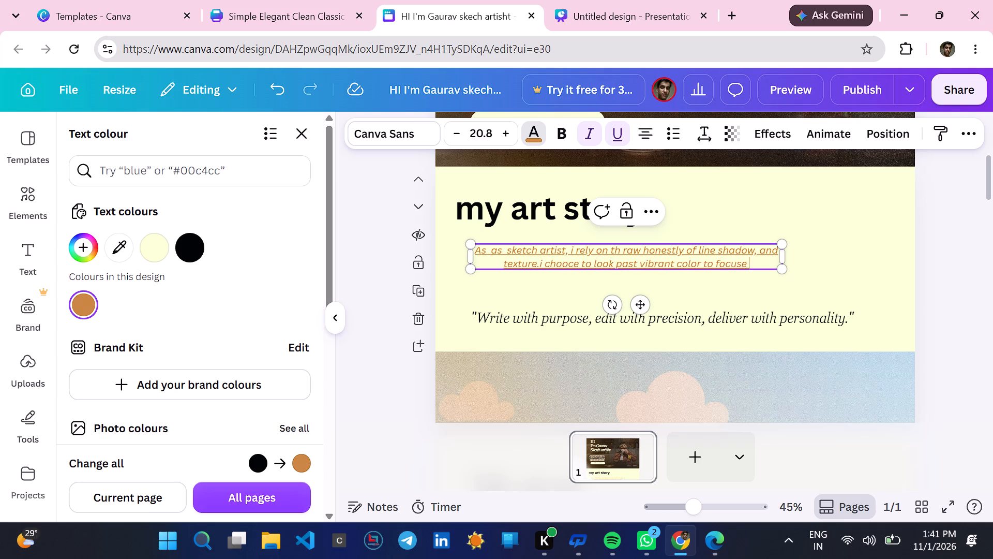
{"action": "type", "text": "en"}
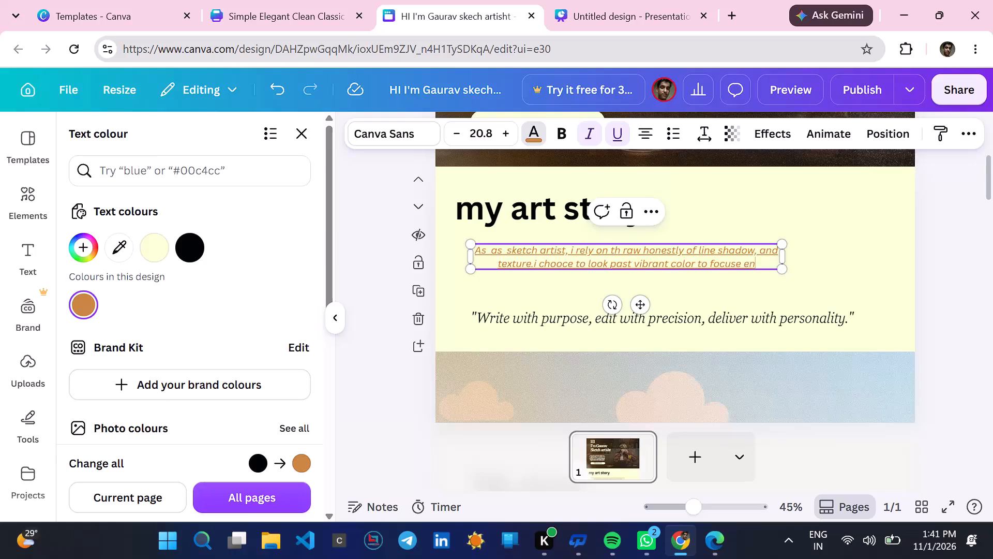
{"action": "type", "text": "tir"}
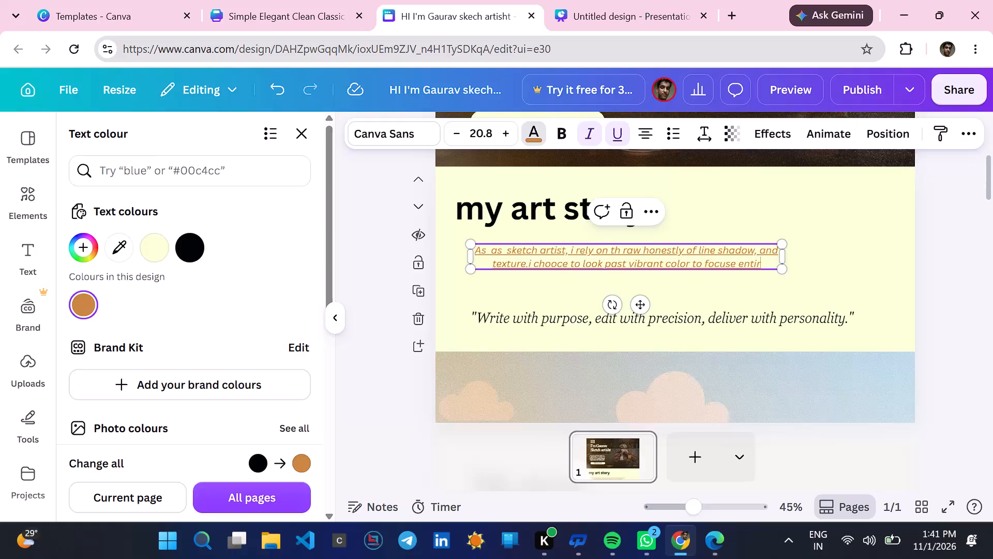
{"action": "type", "text": "ly"}
{"action": "key", "text": "space"}
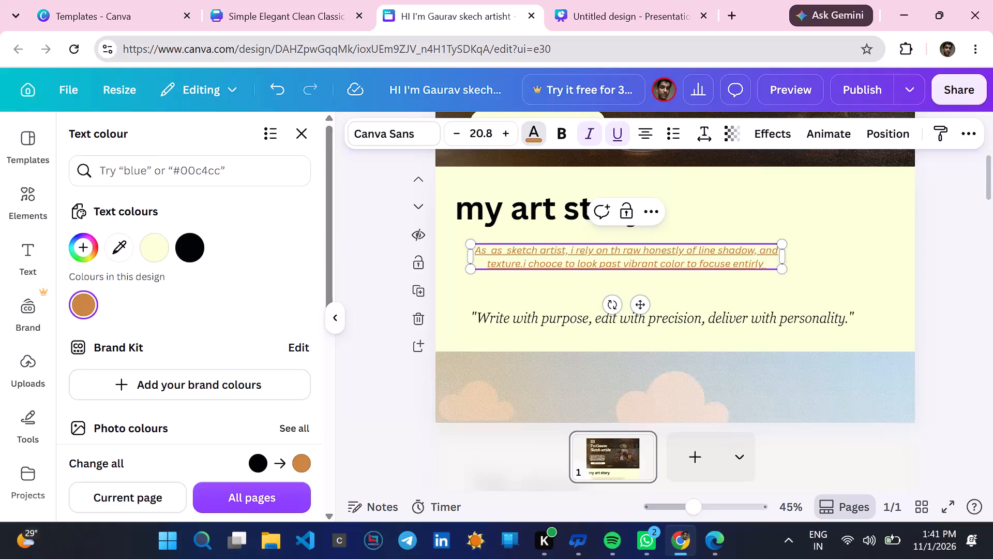
Add "on the depth," after "entirly" at the end of the body text.
{"action": "type", "text": "on th"}
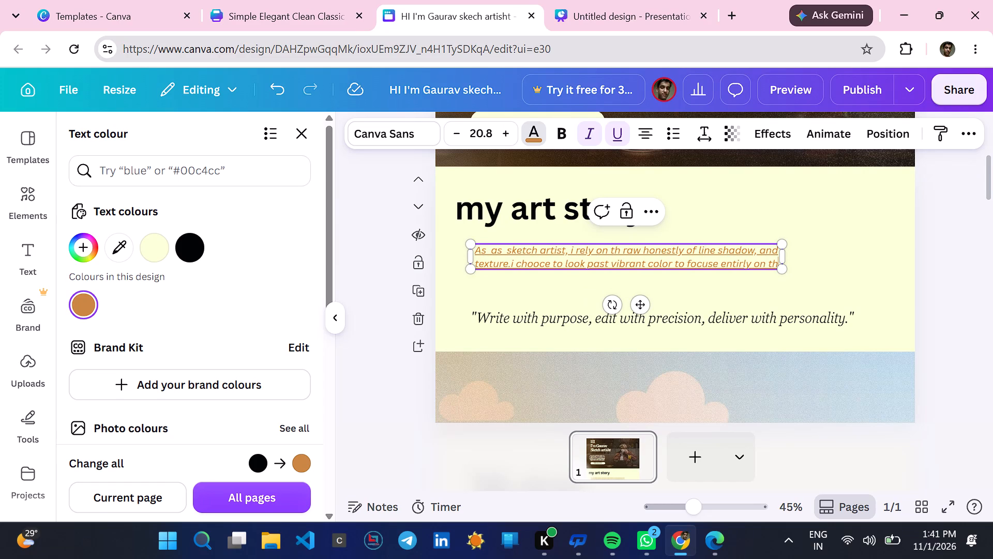
{"action": "type", "text": "e de"}
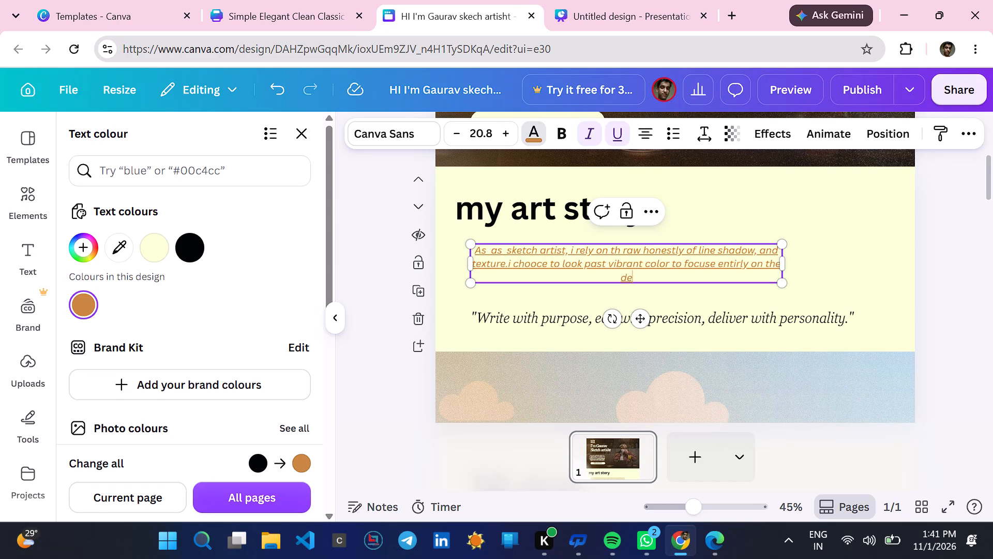
{"action": "key", "text": "p"}
{"action": "type", "text": "th"}
{"action": "key", "text": "space"}
{"action": "key", "text": "BackSpace"}
{"action": "key", "text": "comma"}
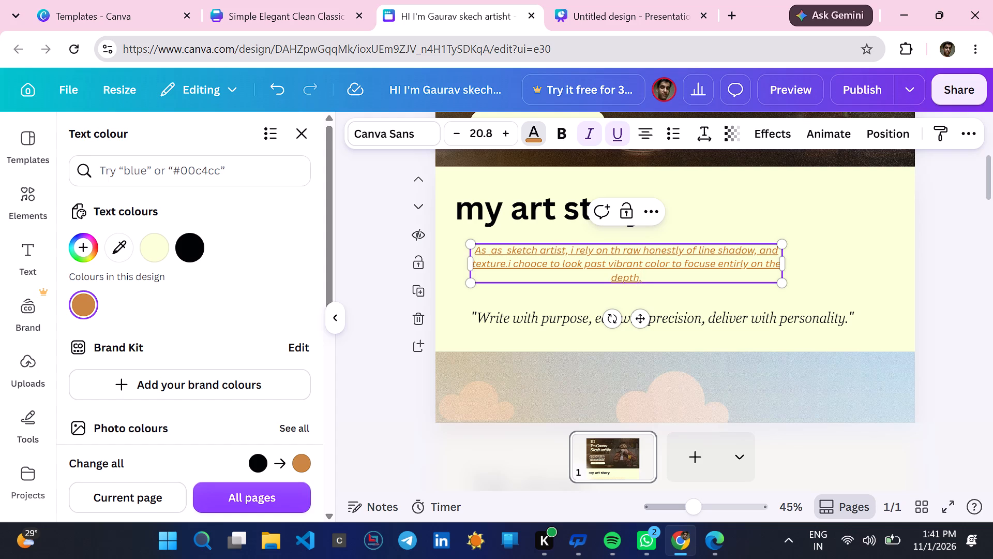
Continue the body text directly after the comma following "depth" with "contast, and emotionl".
{"action": "type", "text": "con"}
{"action": "key", "text": "t"}
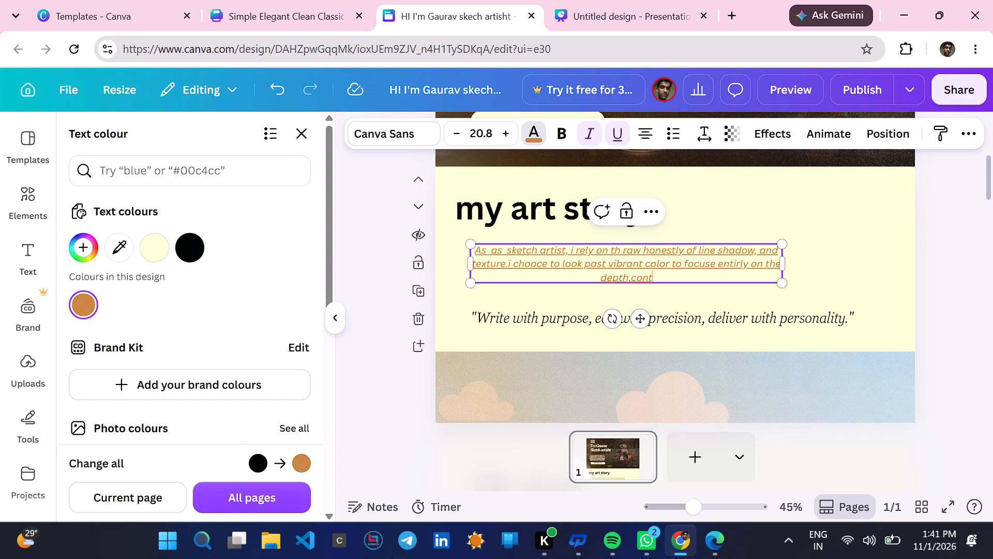
{"action": "type", "text": "ast"}
{"action": "key", "text": "space"}
{"action": "key", "text": "BackSpace"}
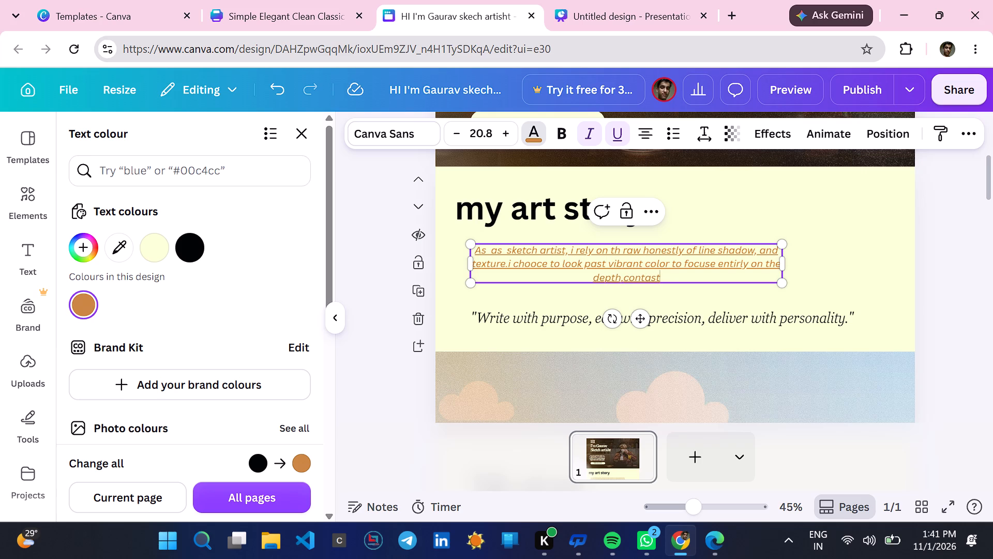
{"action": "type", "text": ","}
{"action": "key", "text": "space"}
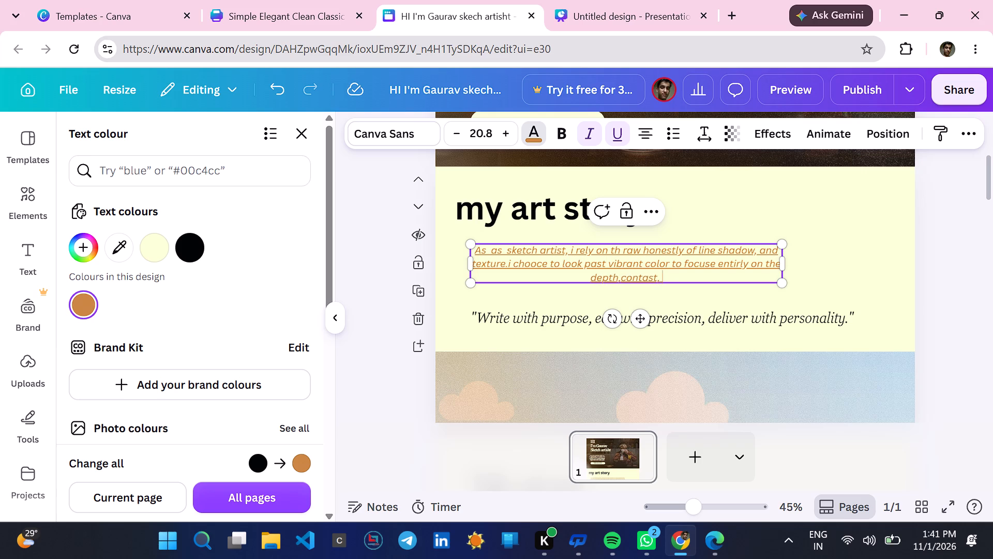
{"action": "type", "text": "and"}
{"action": "key", "text": "space"}
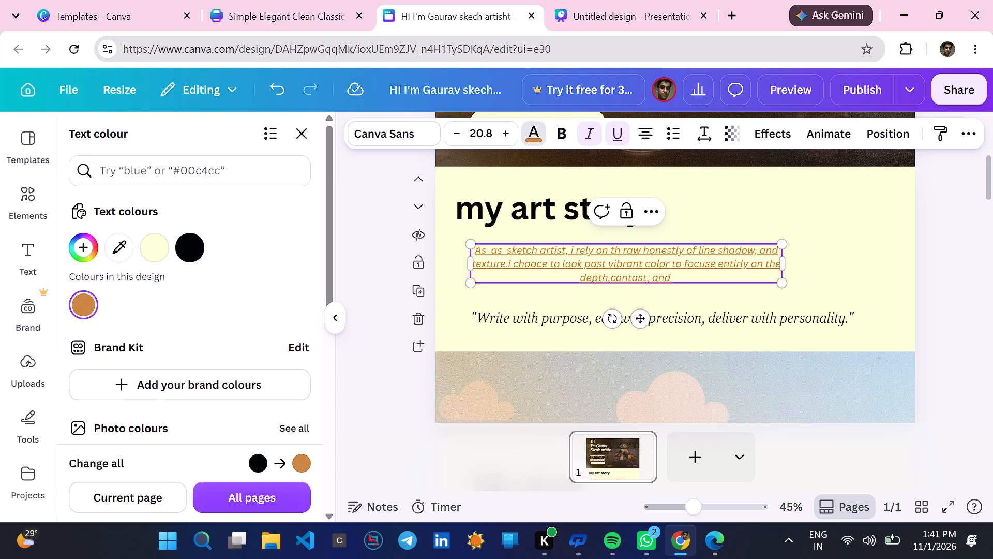
{"action": "type", "text": "emo"}
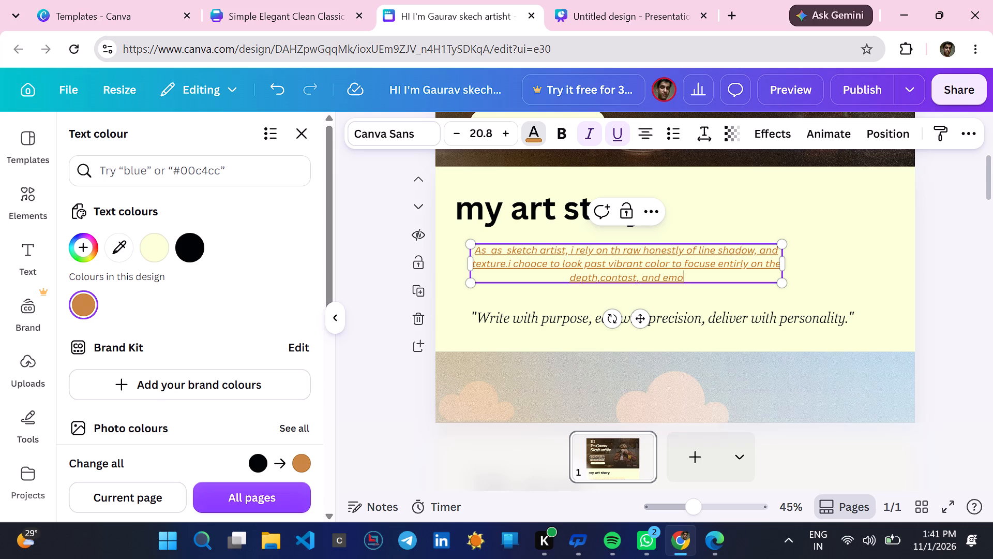
{"action": "key", "text": "t"}
{"action": "type", "text": "ionl"}
{"action": "key", "text": "space"}
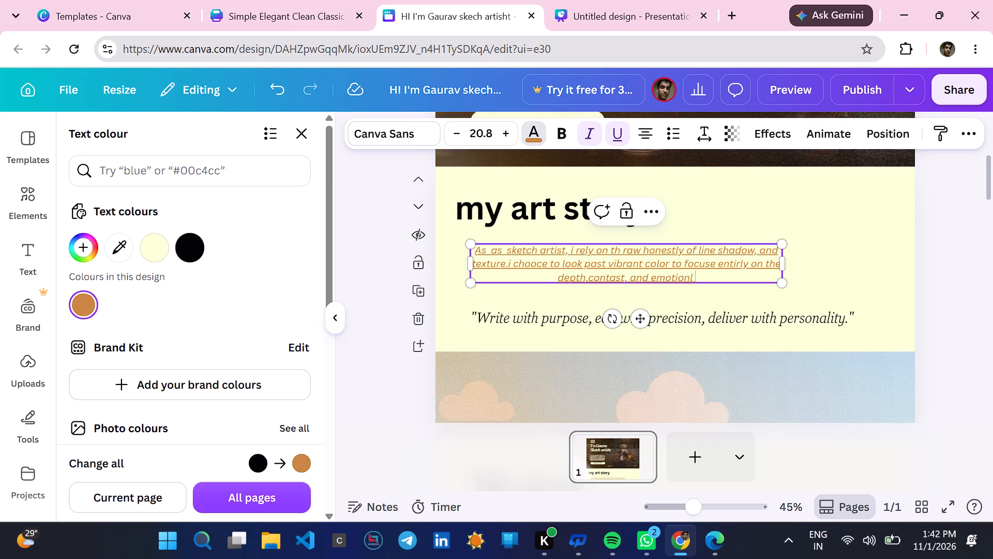
Complete the second sentence of the body text with "of a subject.".
{"action": "key", "text": "o"}
{"action": "type", "text": "f as"}
{"action": "key", "text": "space"}
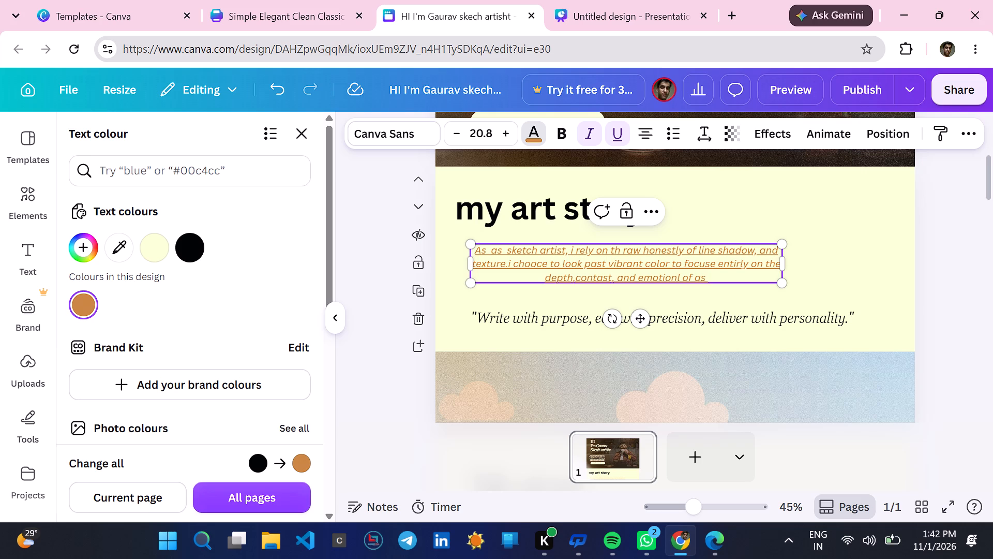
{"action": "key", "text": "BackSpace"}
{"action": "key", "text": "BackSpace"}
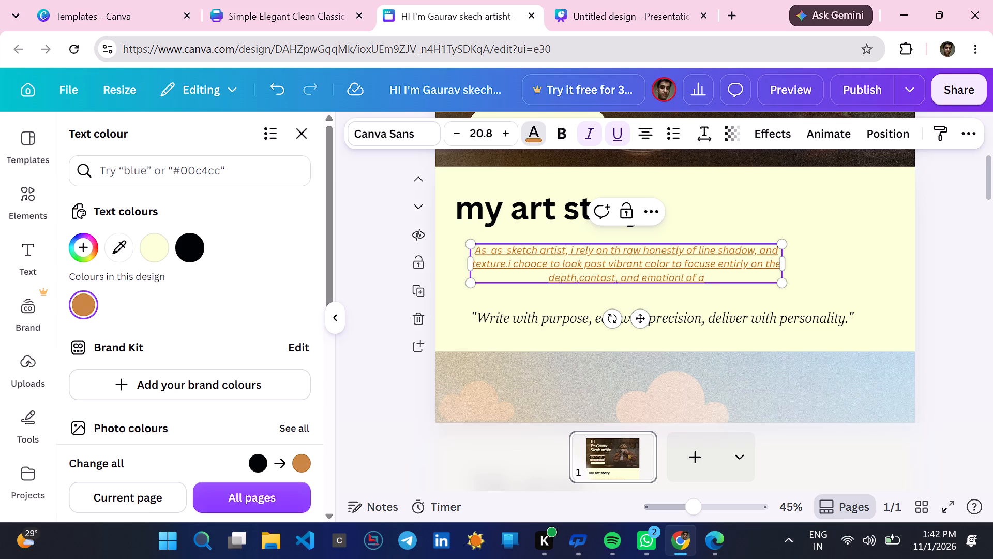
{"action": "key", "text": "space"}
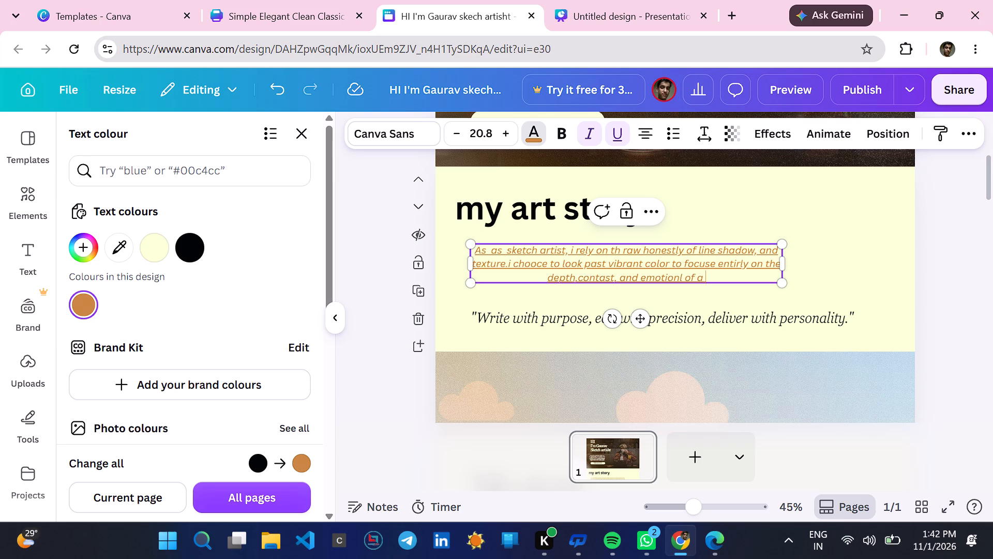
{"action": "type", "text": "sub"}
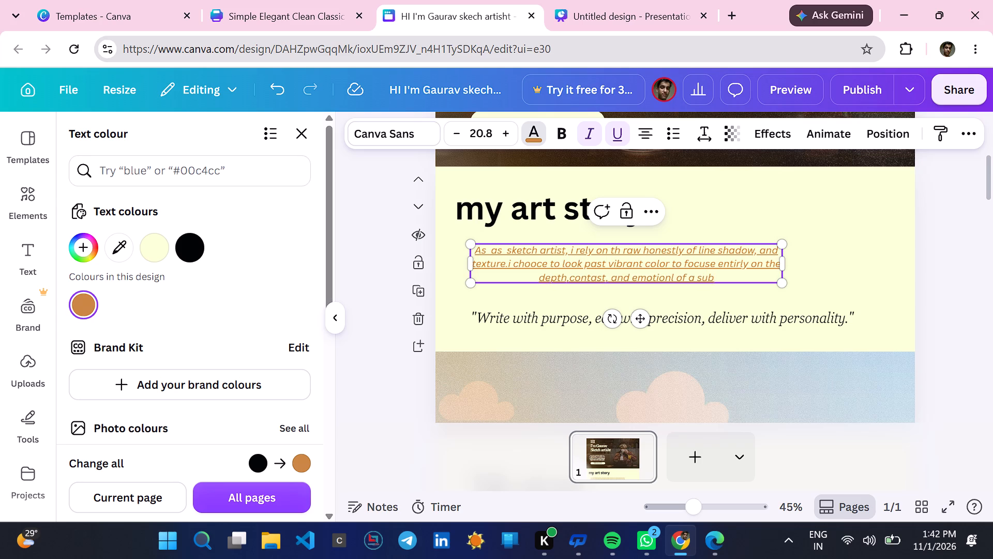
{"action": "type", "text": "ject"}
{"action": "key", "text": "space"}
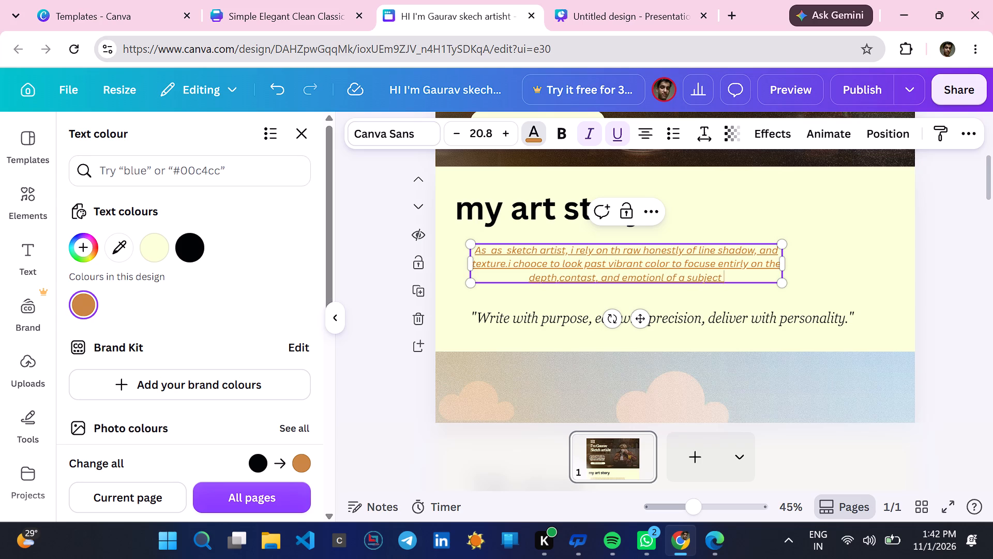
{"action": "key", "text": "BackSpace"}
{"action": "type", "text": "."}
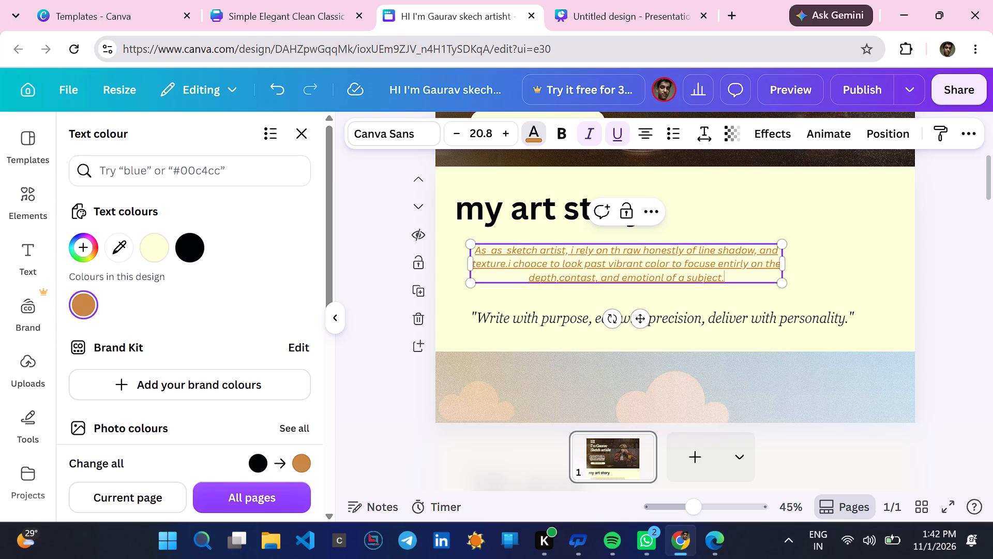
Start the third sentence of the body text, after a space, with "every pice i create is a".
{"action": "key", "text": "space"}
{"action": "key", "text": "e"}
{"action": "type", "text": "very"}
{"action": "key", "text": "space"}
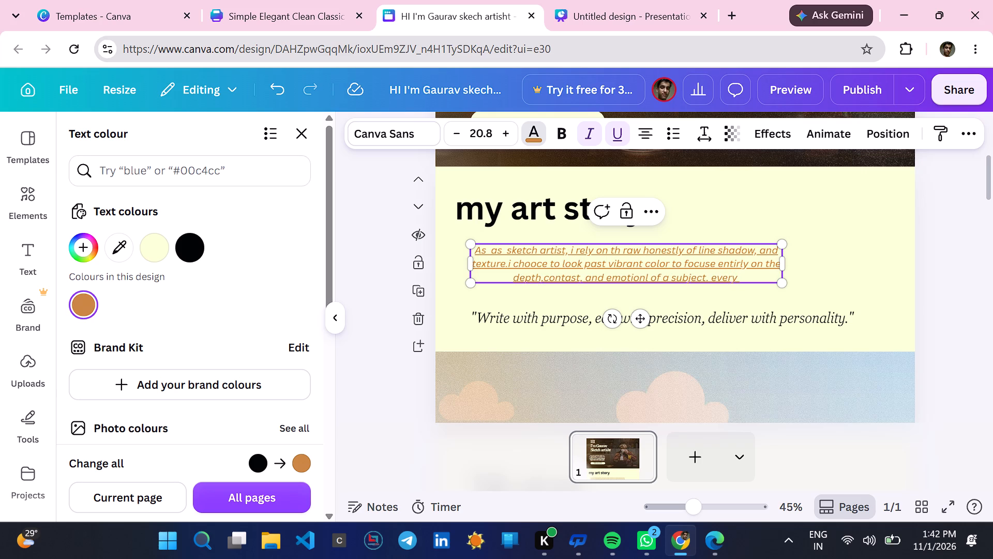
{"action": "type", "text": "pice"}
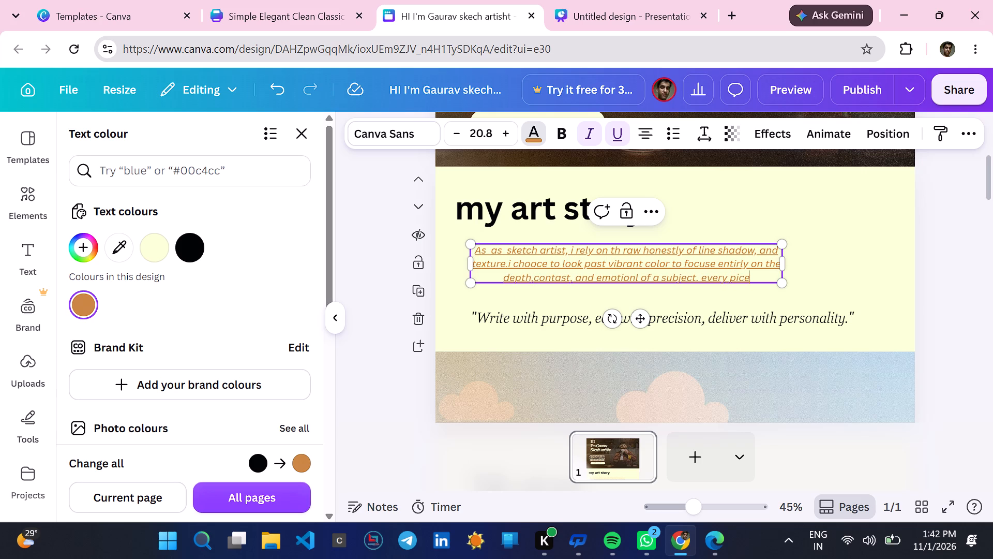
{"action": "key", "text": "space"}
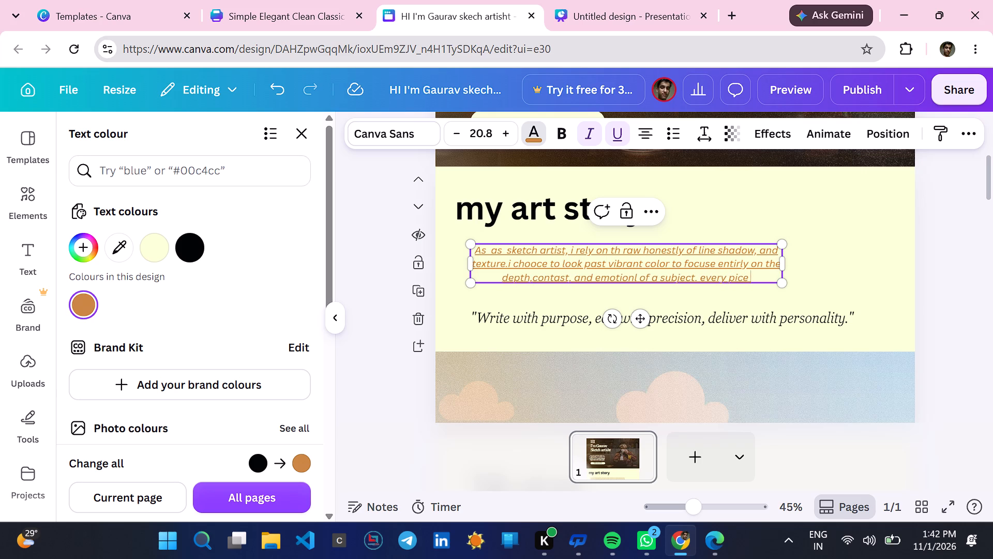
{"action": "type", "text": "i"}
{"action": "key", "text": "space"}
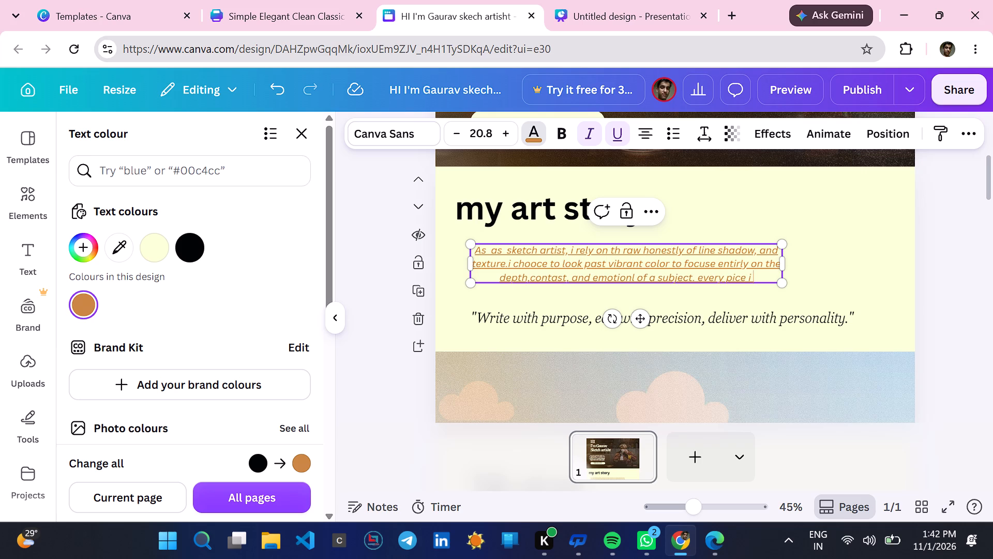
{"action": "type", "text": "create"}
{"action": "key", "text": "space"}
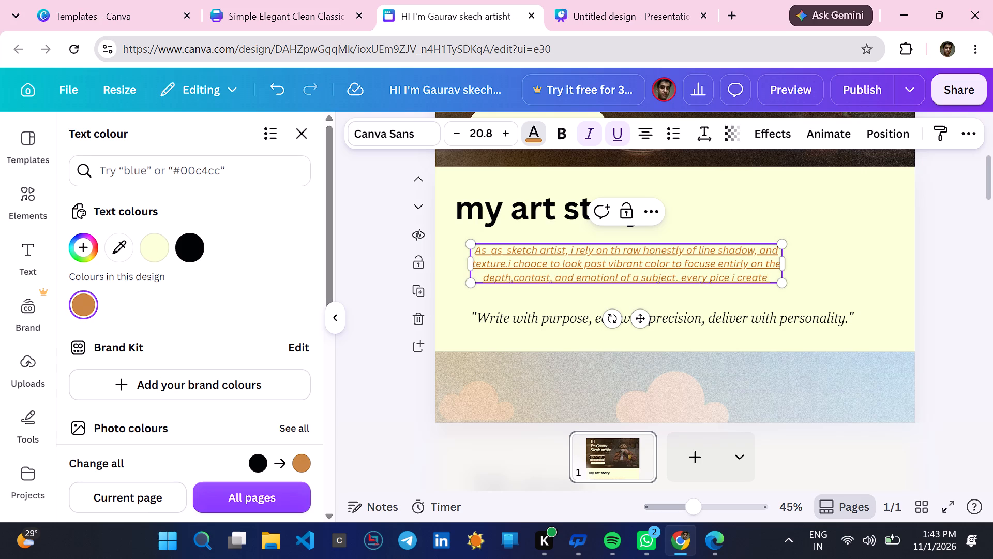
{"action": "type", "text": "is a"}
{"action": "key", "text": "space"}
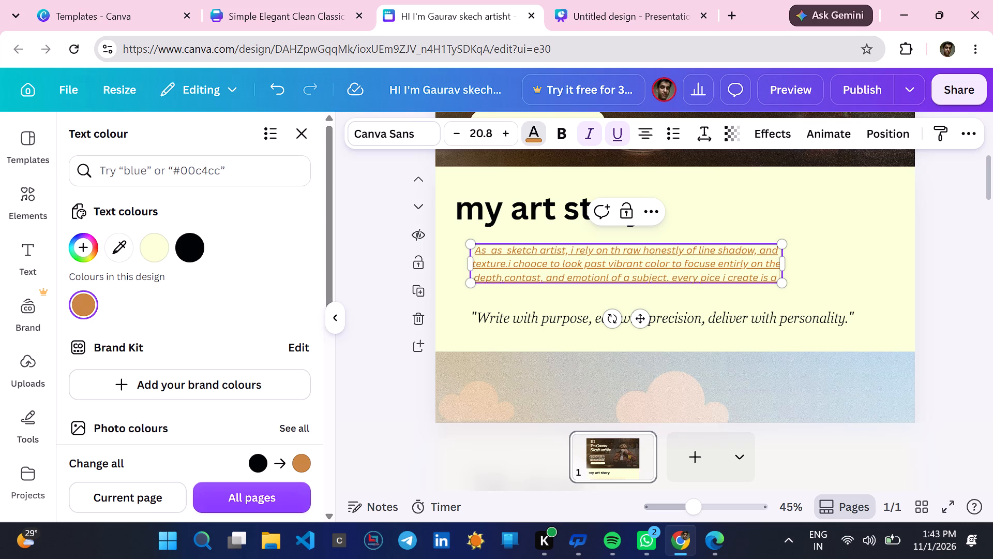
Continue the third sentence at the end of the body text with "celibrate of partince".
{"action": "type", "text": "celi"}
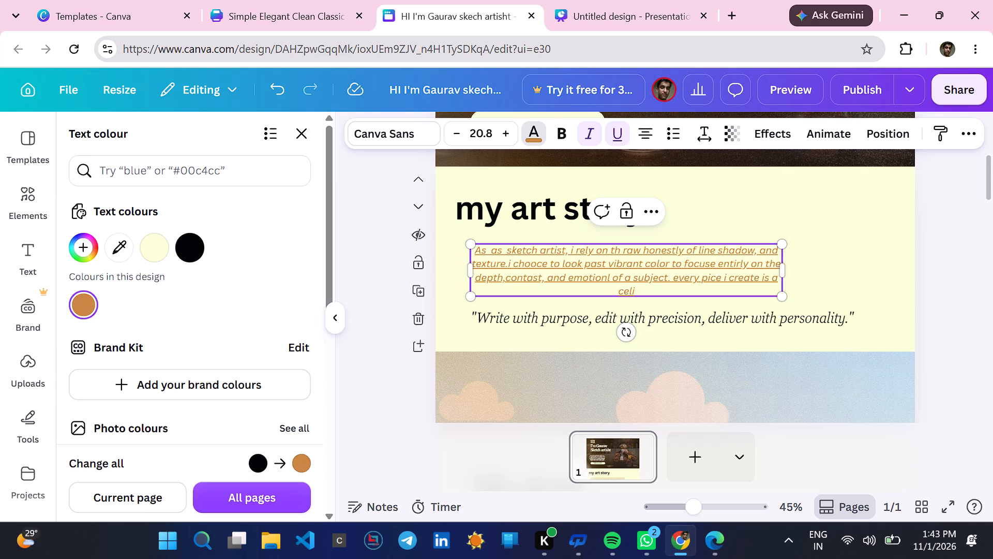
{"action": "key", "text": "r"}
{"action": "key", "text": "BackSpace"}
{"action": "type", "text": "brate"}
{"action": "key", "text": "space"}
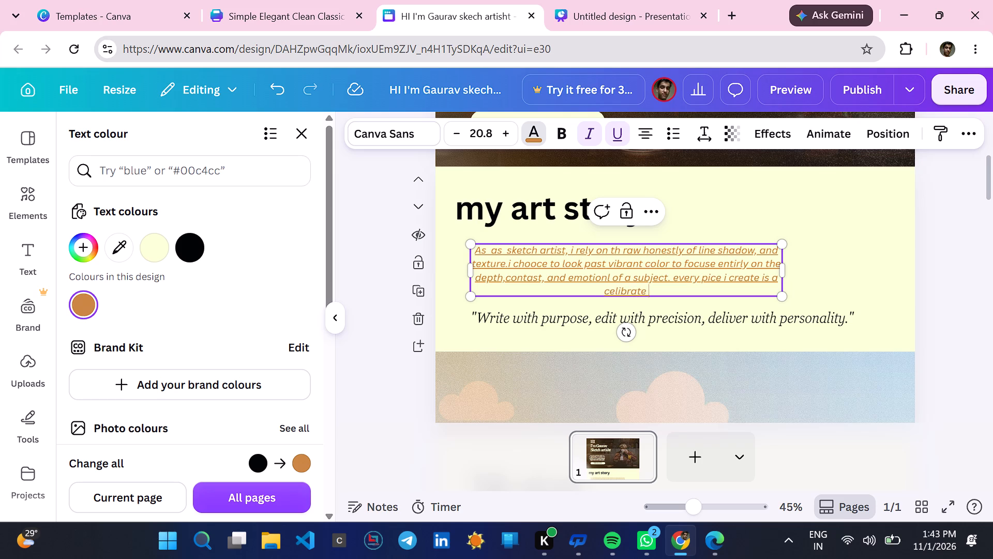
{"action": "type", "text": "of"}
{"action": "key", "text": "space"}
{"action": "type", "text": "par"}
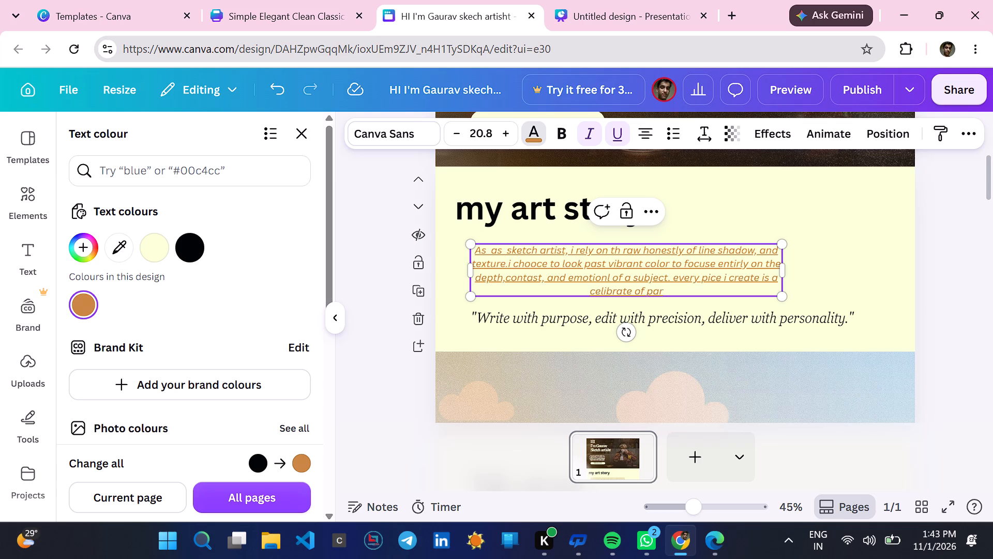
{"action": "type", "text": "tince"}
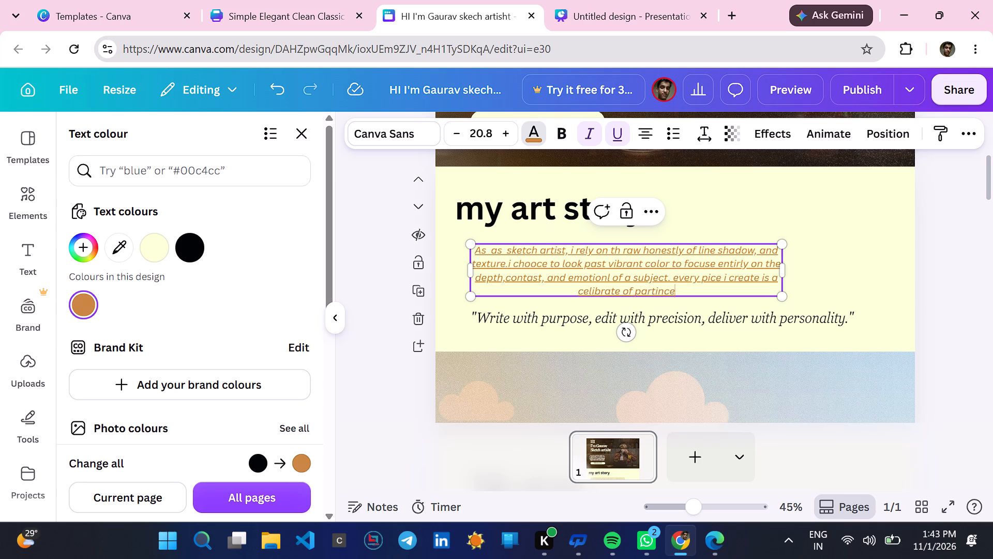
{"action": "key", "text": "space"}
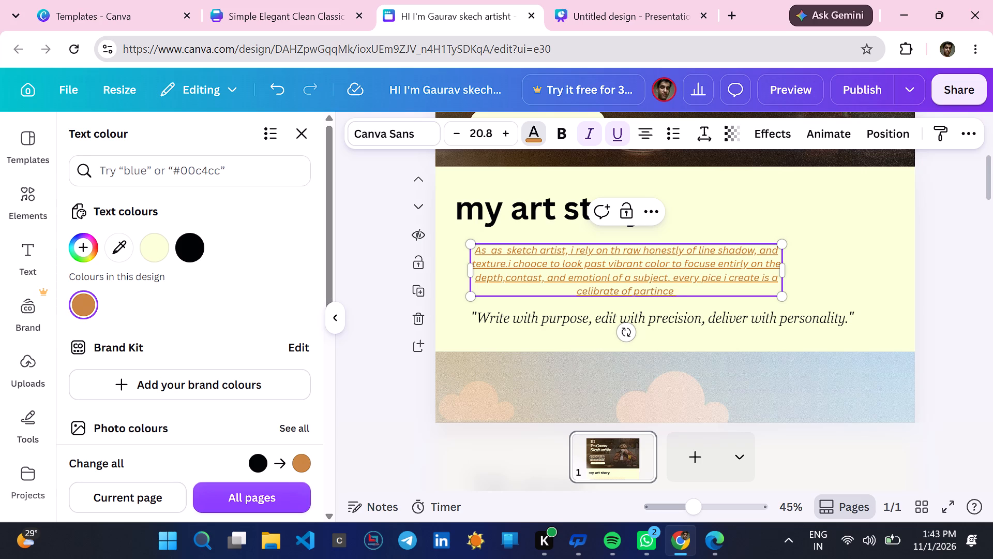
Continue the third sentence of the body text with "deep observation," after "partince".
{"action": "type", "text": "dee"}
{"action": "type", "text": "p"}
{"action": "key", "text": "space"}
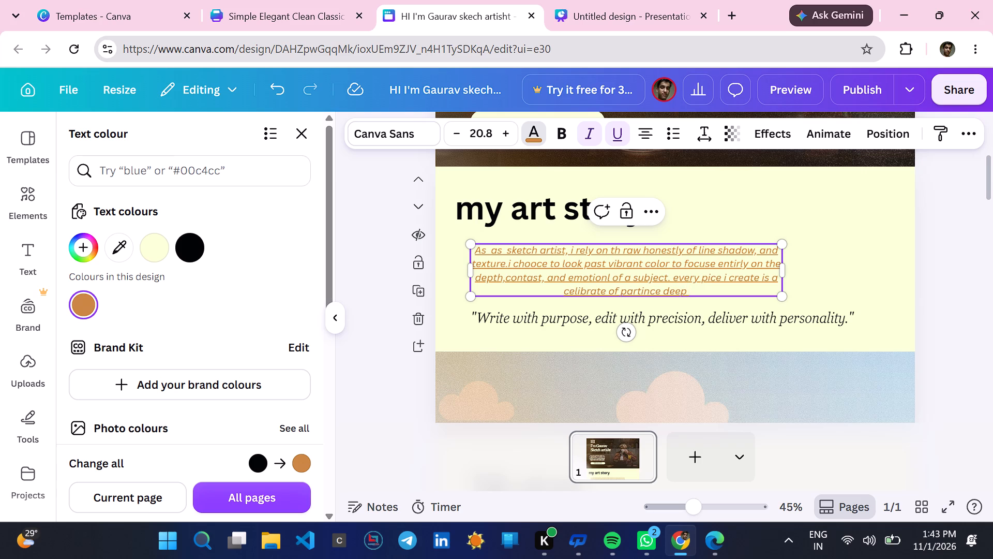
{"action": "type", "text": "observat"}
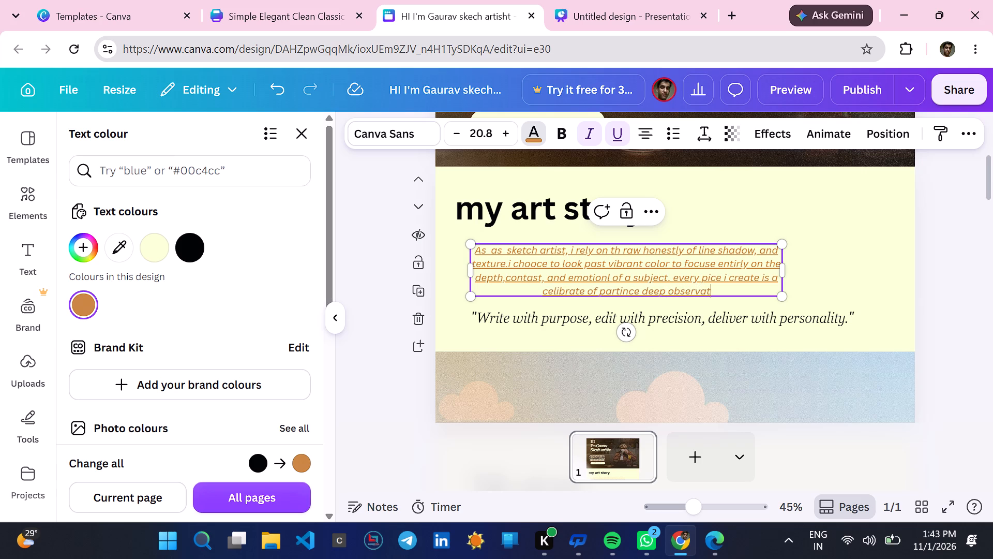
{"action": "type", "text": "ion"}
{"action": "key", "text": "space"}
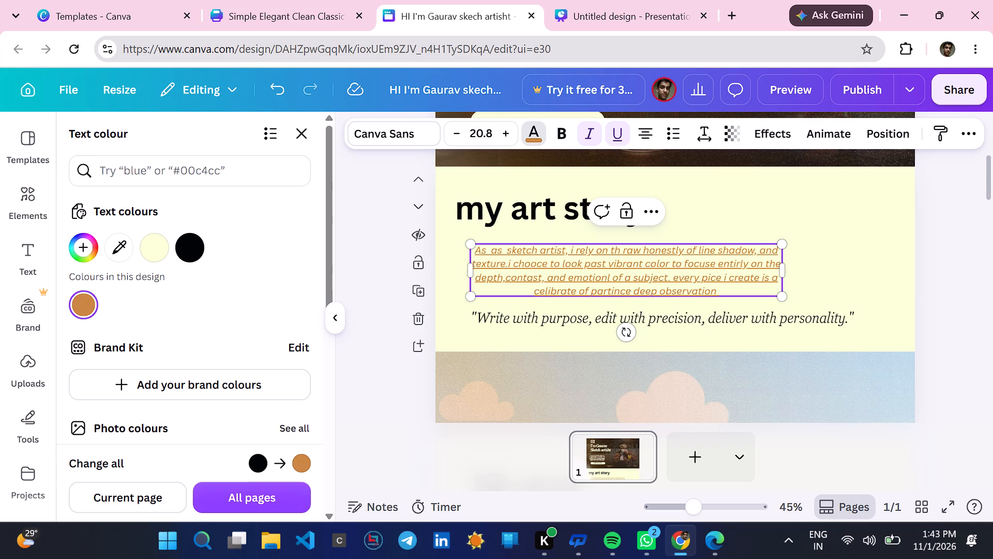
{"action": "key", "text": "BackSpace"}
{"action": "type", "text": ","}
Continue the body text, after a space, with "and the magic of".
{"action": "key", "text": "space"}
{"action": "type", "text": "and"}
{"action": "key", "text": "space"}
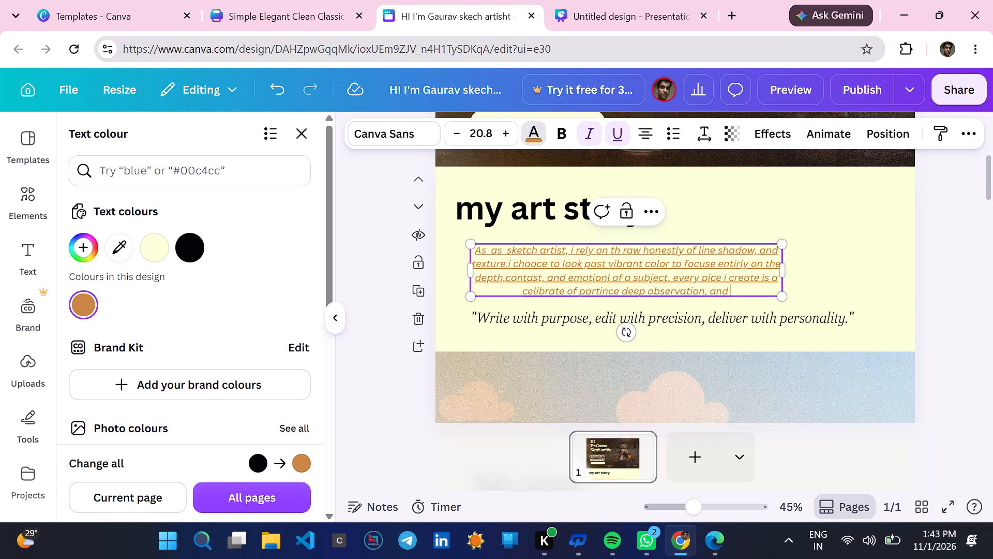
{"action": "type", "text": "the"}
{"action": "key", "text": "space"}
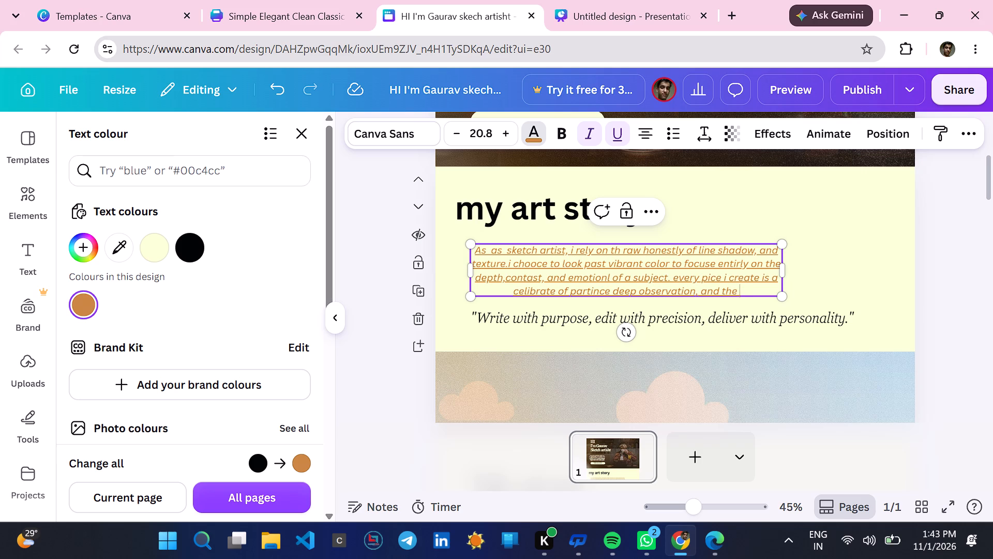
{"action": "type", "text": "ms"}
{"action": "key", "text": "BackSpace"}
{"action": "key", "text": "a"}
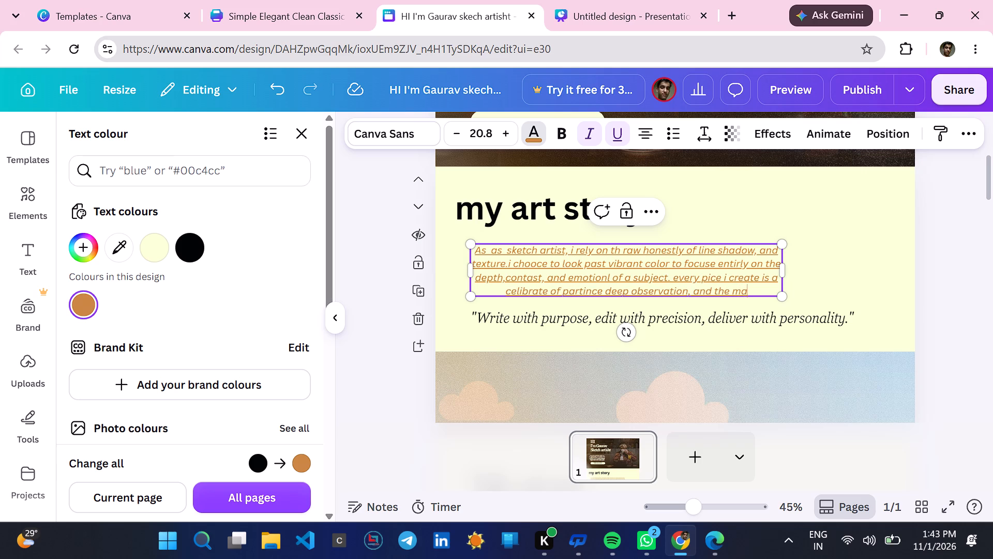
{"action": "type", "text": "gic"}
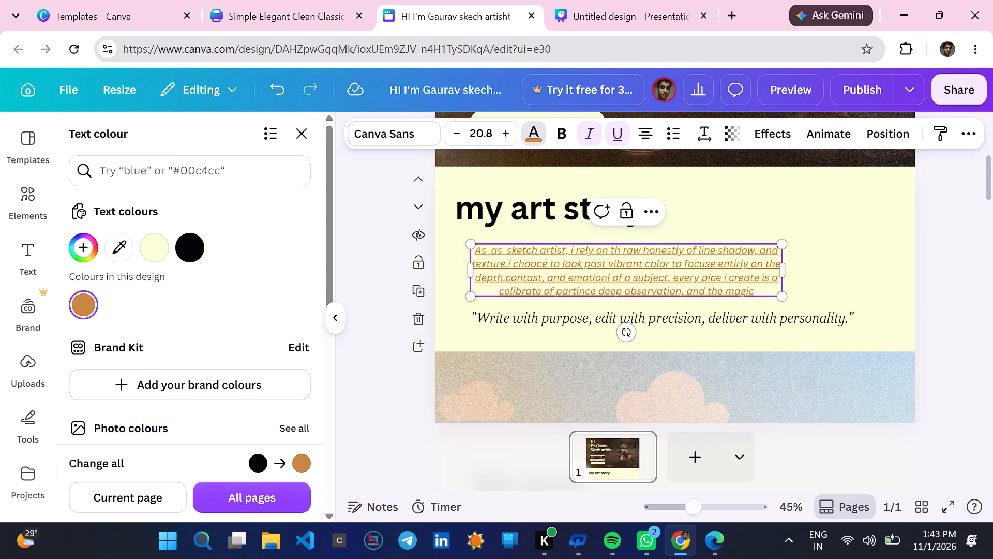
{"action": "key", "text": "space"}
{"action": "type", "text": "of"}
{"action": "key", "text": "space"}
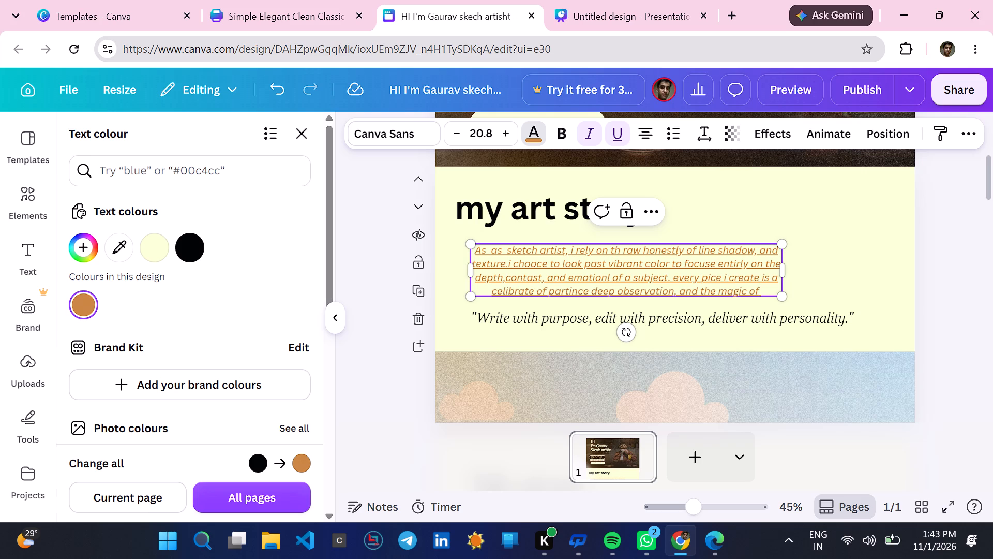
Continue the body text after "the magic of" with "partience deep observation".
{"action": "type", "text": "par"}
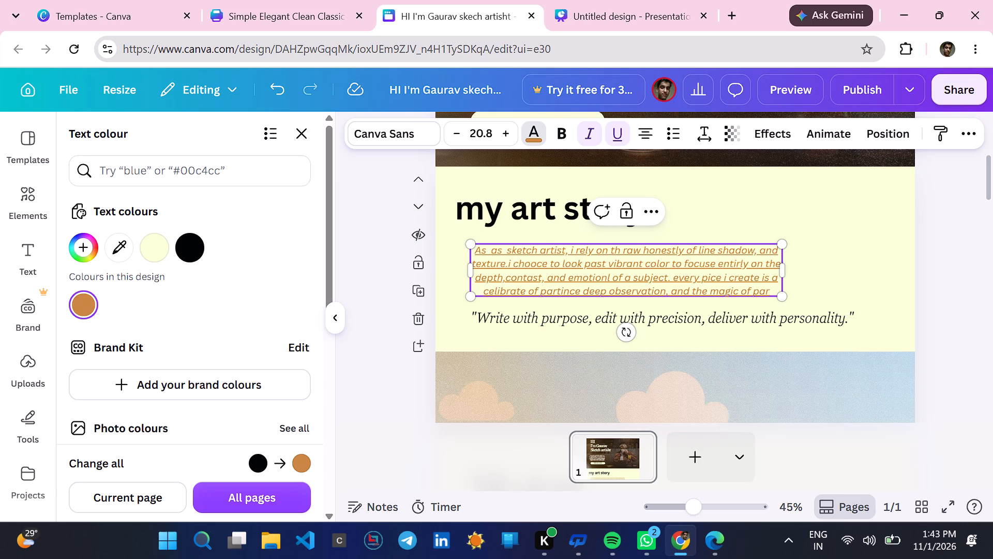
{"action": "type", "text": "tience"}
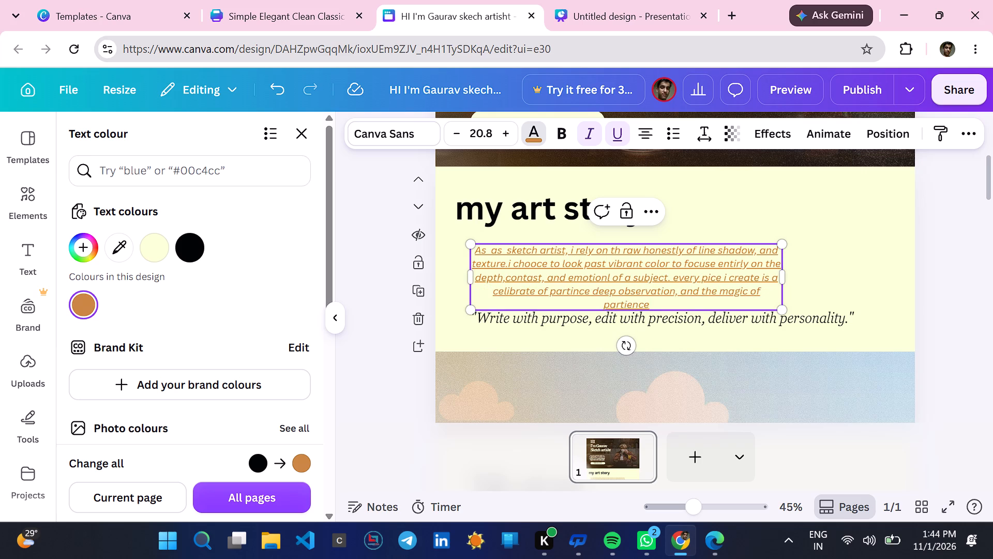
{"action": "key", "text": "space"}
{"action": "type", "text": "deeo"}
{"action": "key", "text": "BackSpace"}
{"action": "type", "text": "p"}
{"action": "key", "text": "space"}
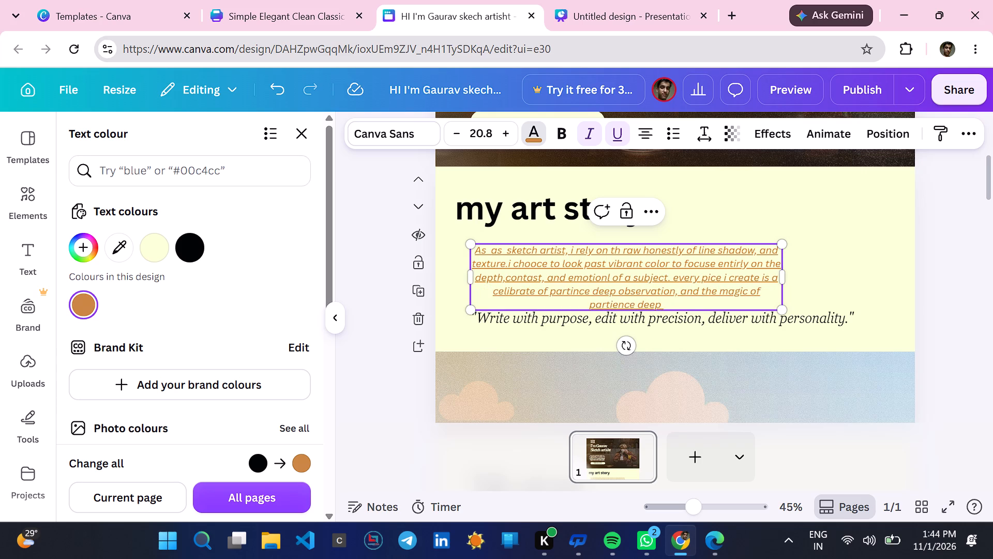
{"action": "key", "text": "o"}
{"action": "type", "text": "bserva"}
{"action": "type", "text": "tion"}
{"action": "key", "text": "space"}
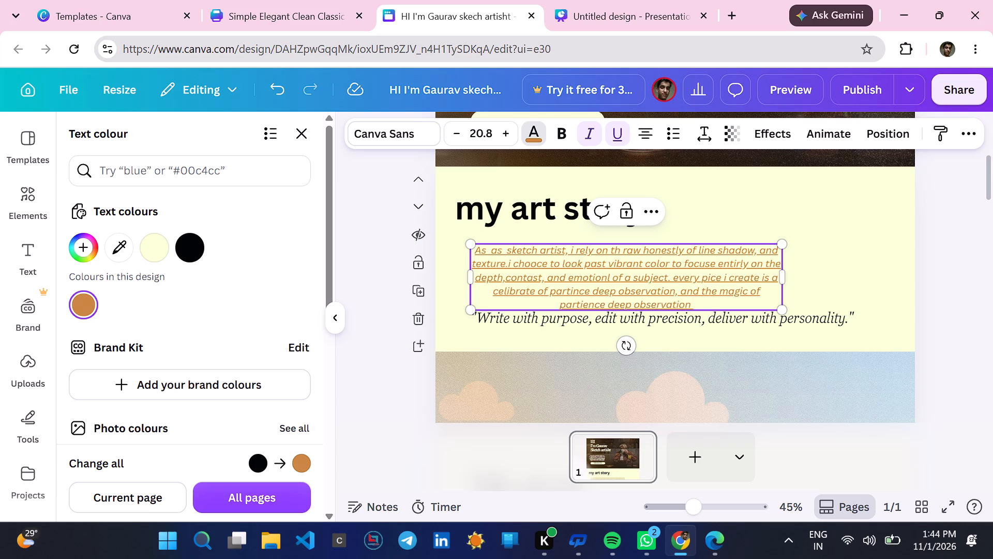
Continue at the end of the body text with "and the magic of breething".
{"action": "type", "text": "and"}
{"action": "key", "text": "space"}
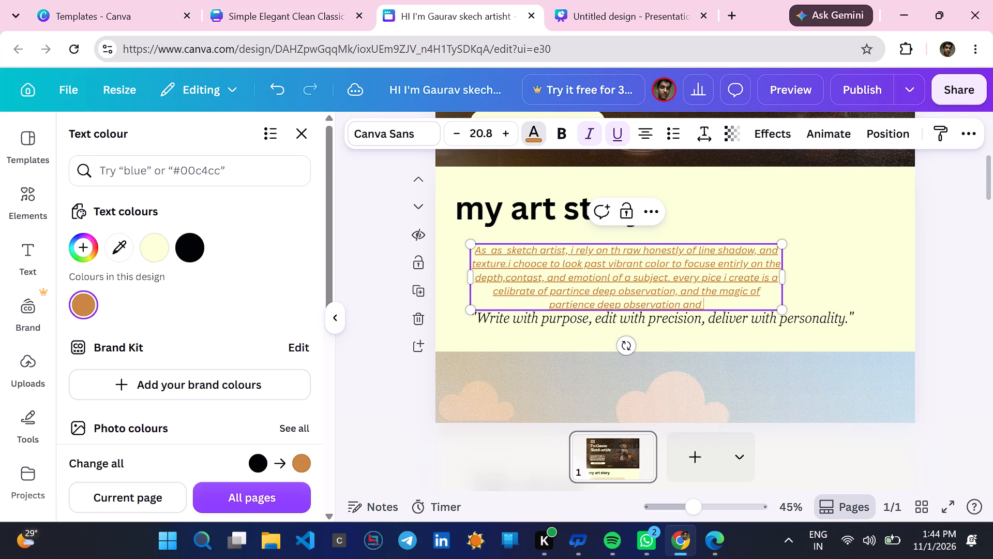
{"action": "type", "text": "the"}
{"action": "key", "text": "space"}
{"action": "type", "text": "magi"}
{"action": "type", "text": "c"}
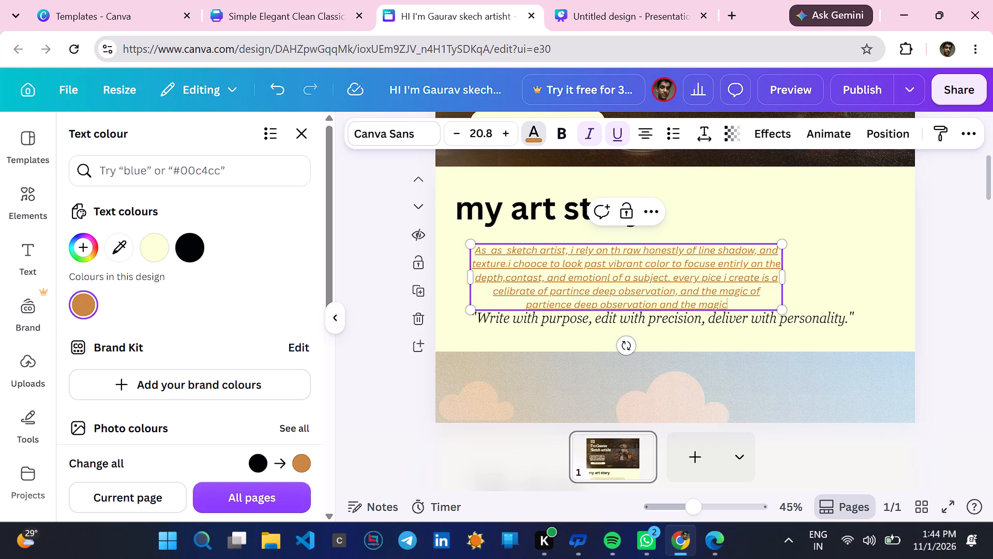
{"action": "key", "text": "space"}
{"action": "type", "text": "of"}
{"action": "key", "text": "space"}
{"action": "type", "text": "bree"}
{"action": "type", "text": "th"}
{"action": "type", "text": "ing"}
{"action": "key", "text": "space"}
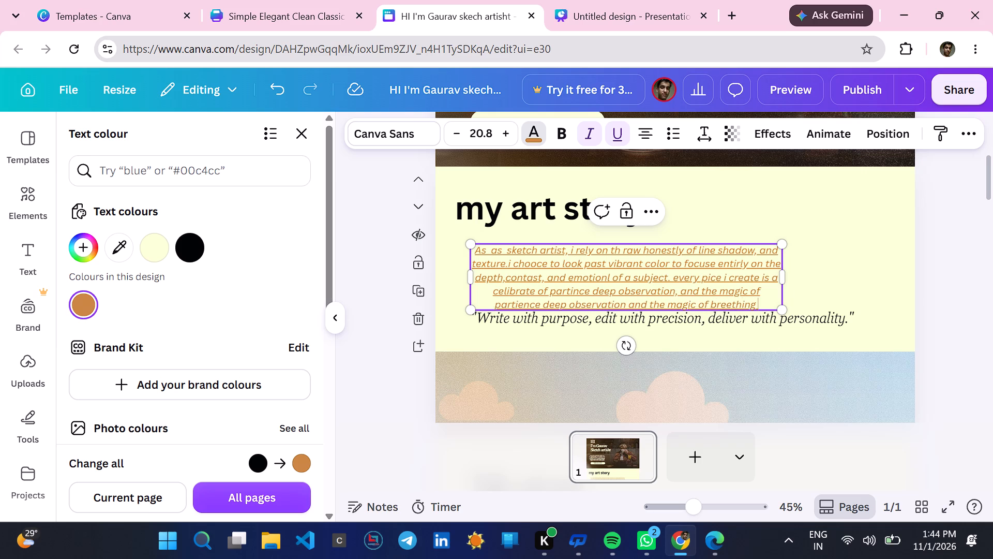
Continue the body text after "breething" with "three brething th".
{"action": "type", "text": "three"}
{"action": "key", "text": "space"}
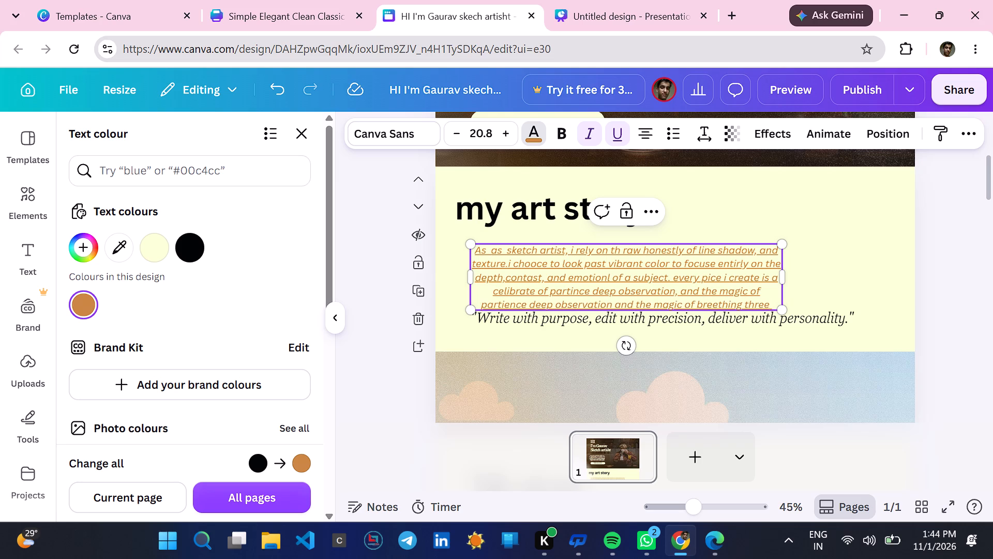
{"action": "type", "text": "de"}
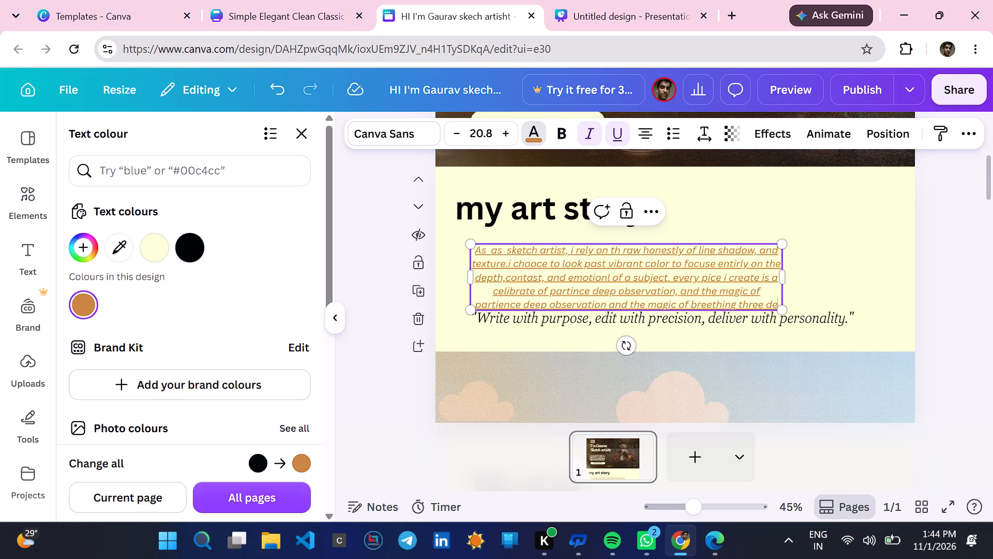
{"action": "key", "text": "a"}
{"action": "key", "text": "BackSpace"}
{"action": "key", "text": "BackSpace"}
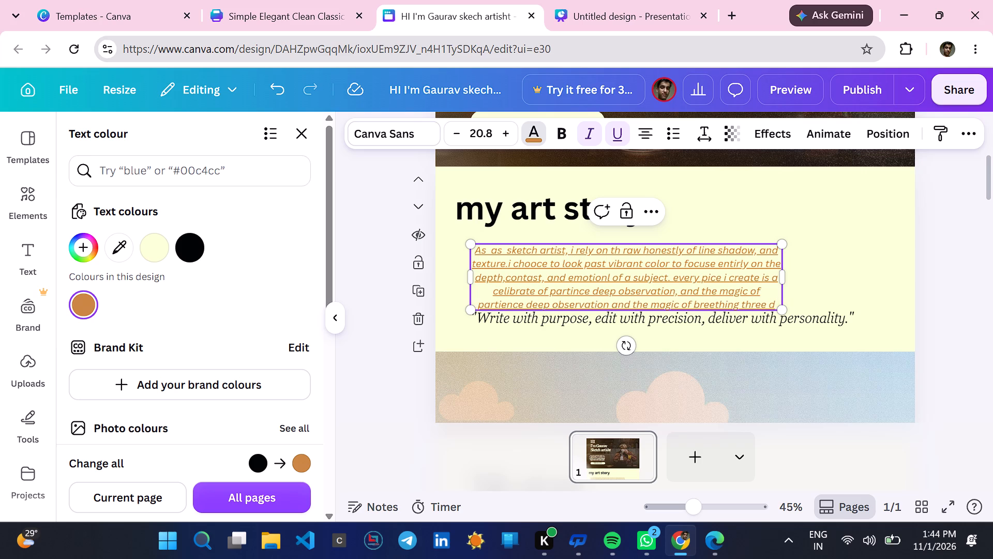
{"action": "key", "text": "BackSpace"}
{"action": "type", "text": "breth"}
{"action": "type", "text": "ing"}
{"action": "key", "text": "space"}
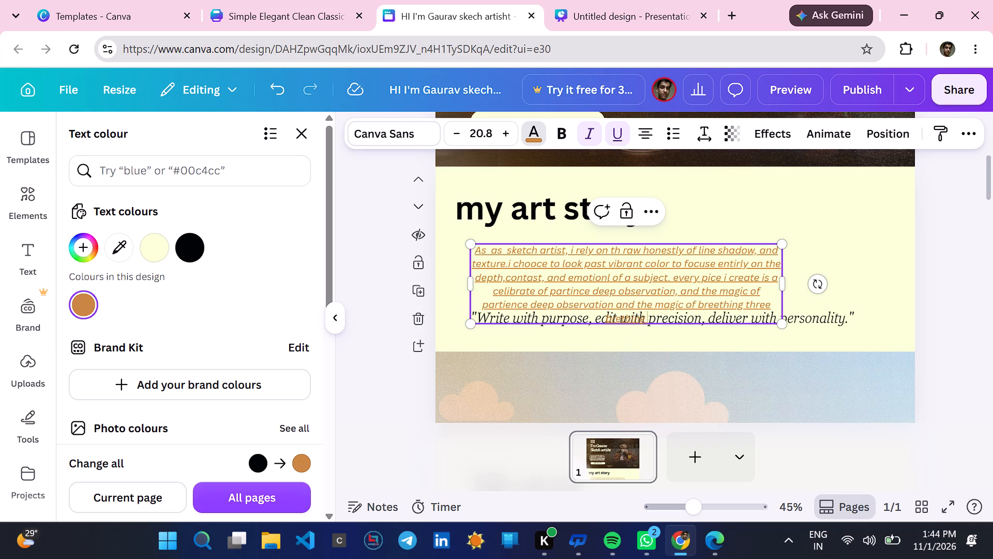
{"action": "type", "text": "the"}
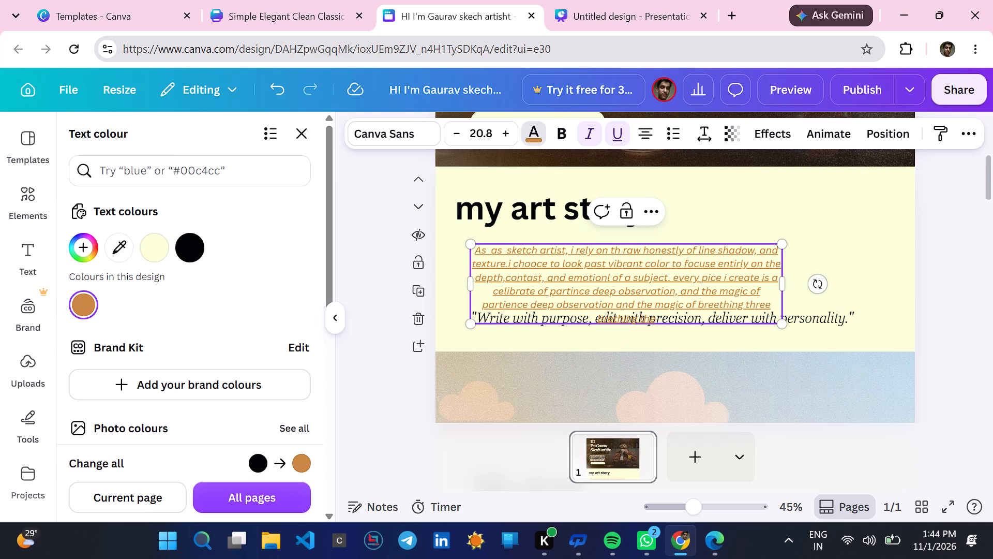
{"action": "key", "text": "BackSpace"}
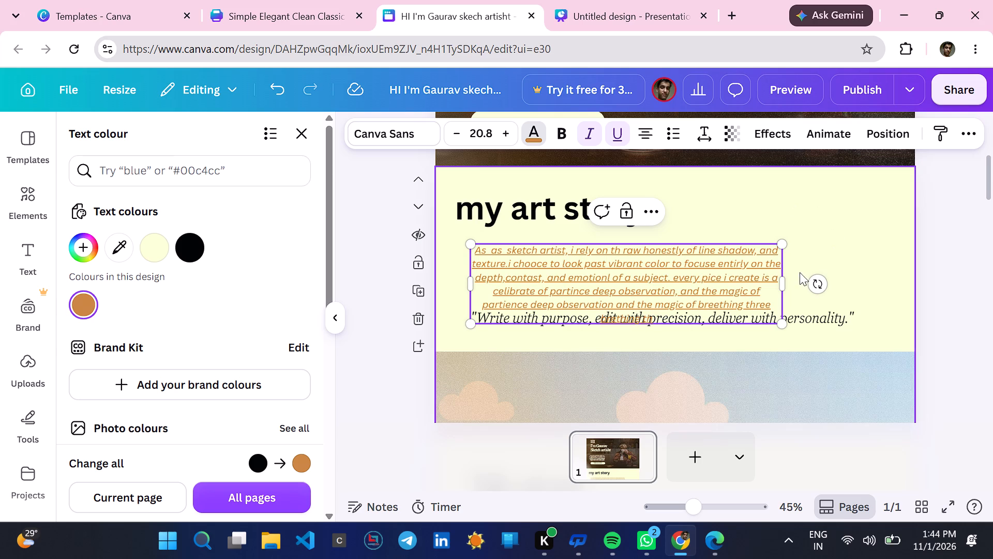
Widen the body text box under "my art story" until it nearly reaches the page's right edge.
{"action": "left_click_drag", "start_coordinate": [787, 281], "coordinate": [795, 281]}
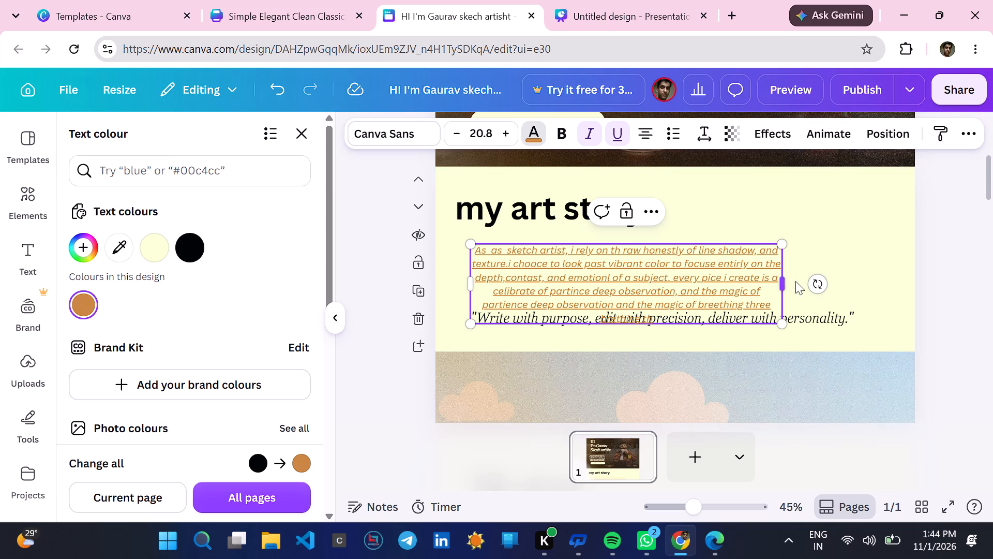
{"action": "left_click_drag", "start_coordinate": [795, 281], "coordinate": [907, 283]}
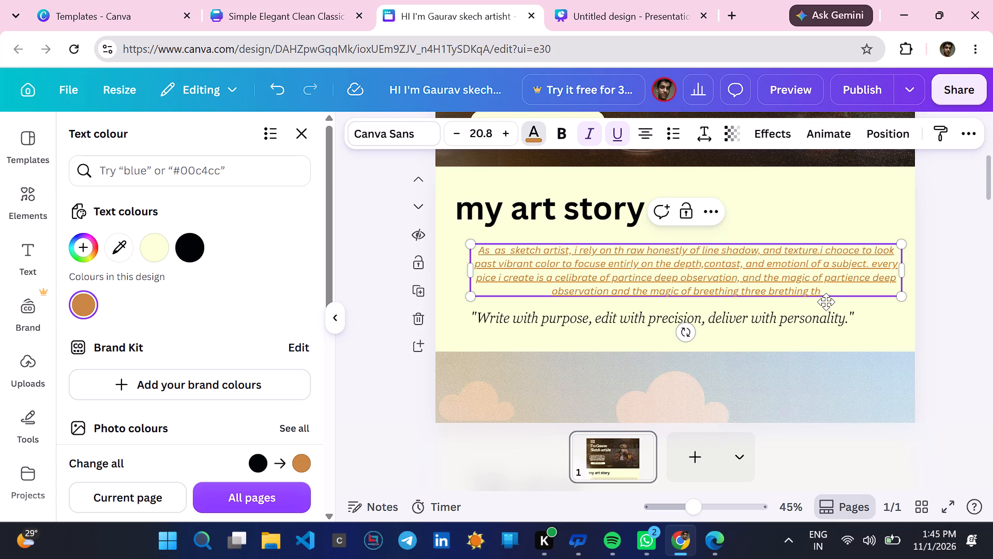
Extend the final "th" of the body text to "three-deimest", followed by a space.
{"action": "type", "text": "ree"}
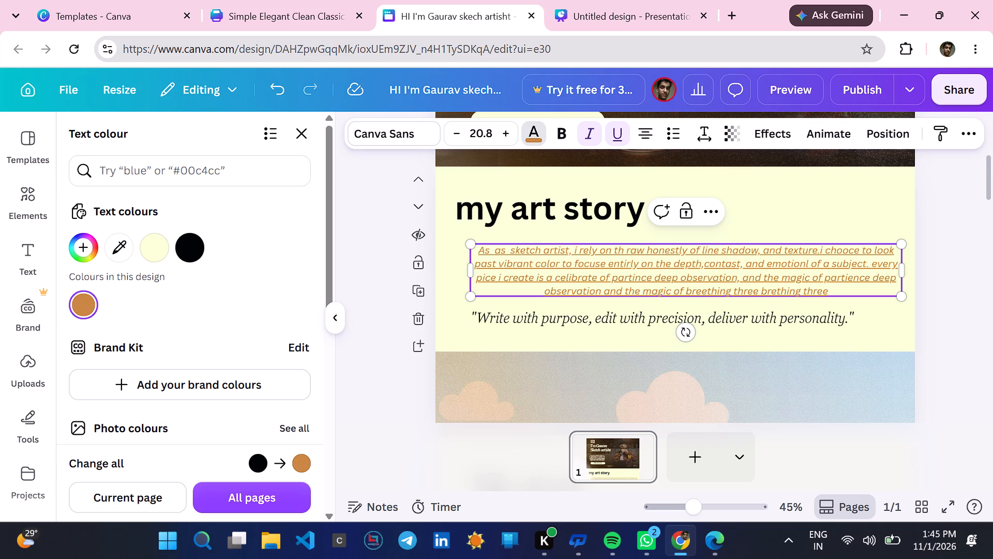
{"action": "key", "text": "minus"}
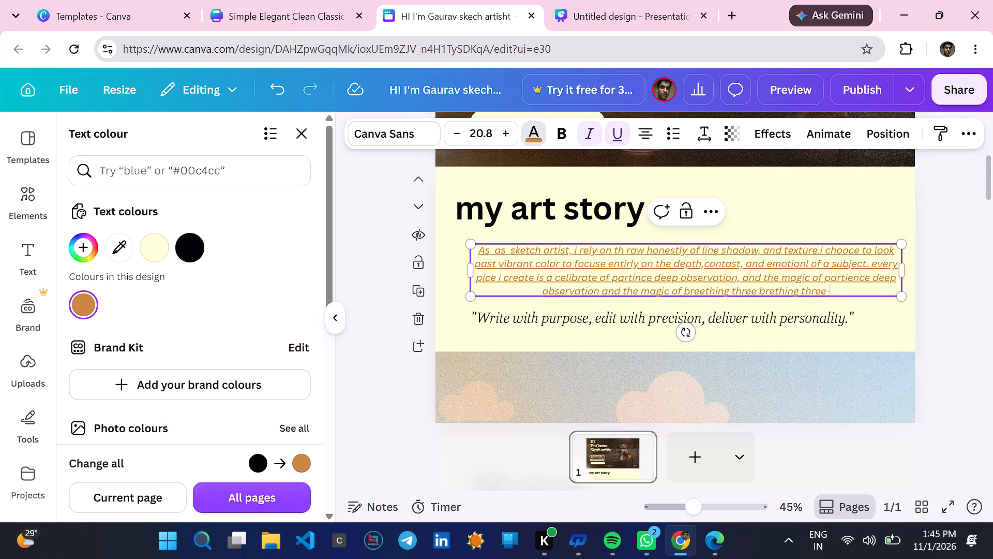
{"action": "type", "text": "de"}
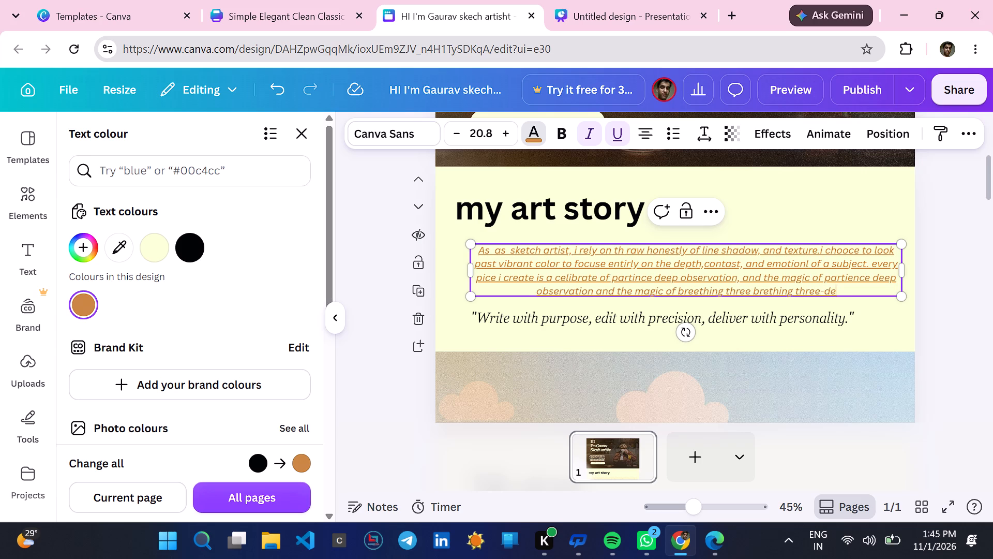
{"action": "type", "text": "imest"}
{"action": "key", "text": "space"}
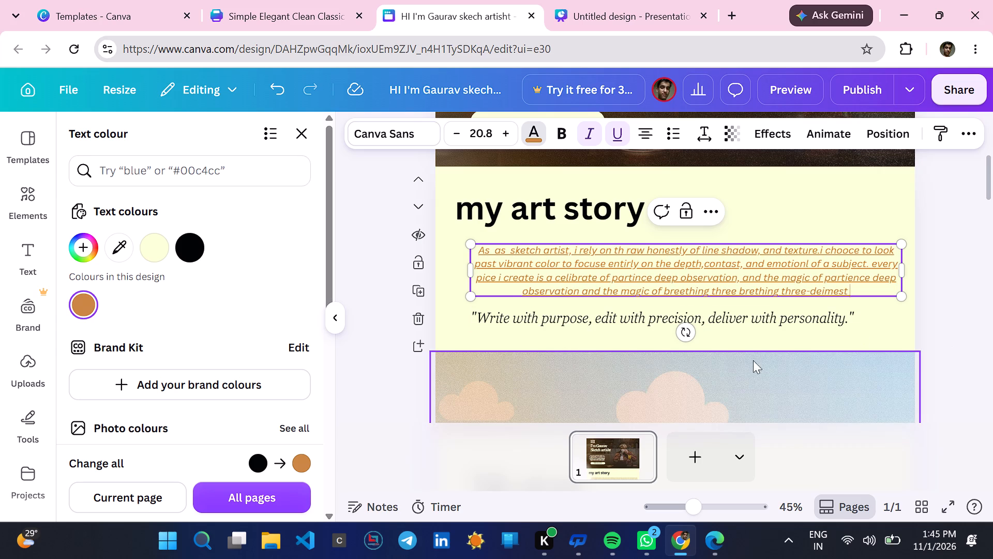
Review the page layout from the hero section through "my art story" to the "My story" section below.
{"action": "scroll", "coordinate": [709, 360], "scroll_direction": "down", "scroll_amount": 3}
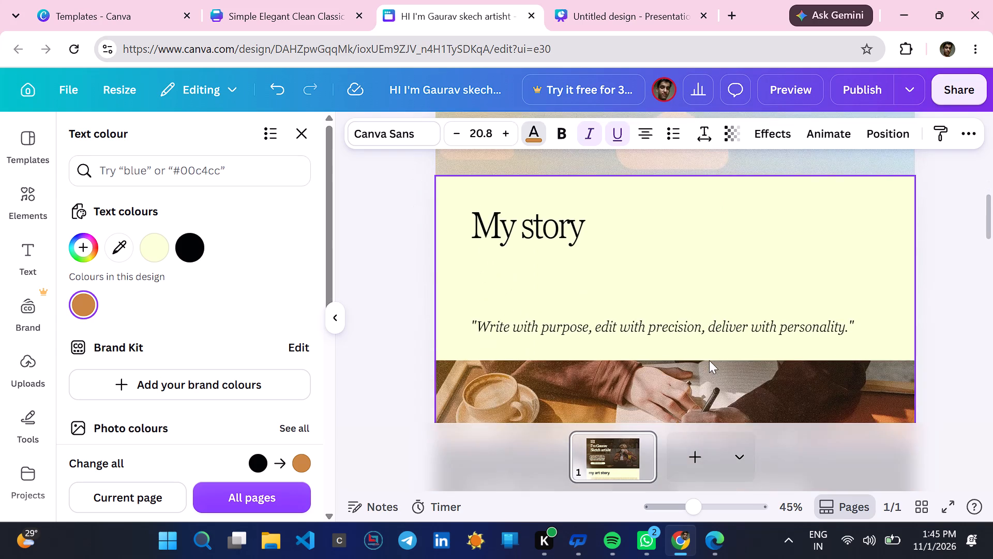
{"action": "scroll", "coordinate": [709, 360], "scroll_direction": "up", "scroll_amount": 3}
{"action": "scroll", "coordinate": [709, 360], "scroll_direction": "down", "scroll_amount": 2}
{"action": "scroll", "coordinate": [709, 360], "scroll_direction": "up", "scroll_amount": 3}
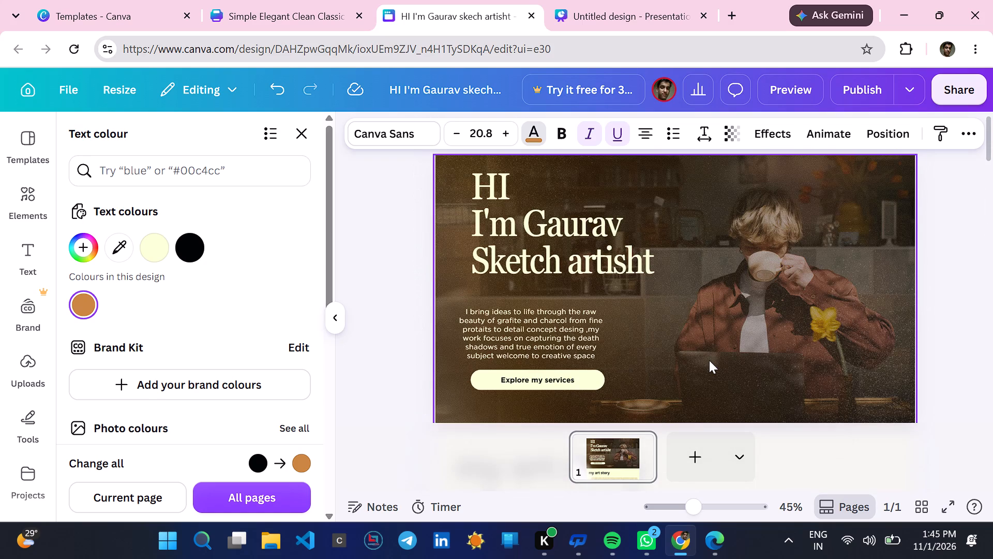
{"action": "scroll", "coordinate": [709, 360], "scroll_direction": "down", "scroll_amount": 1}
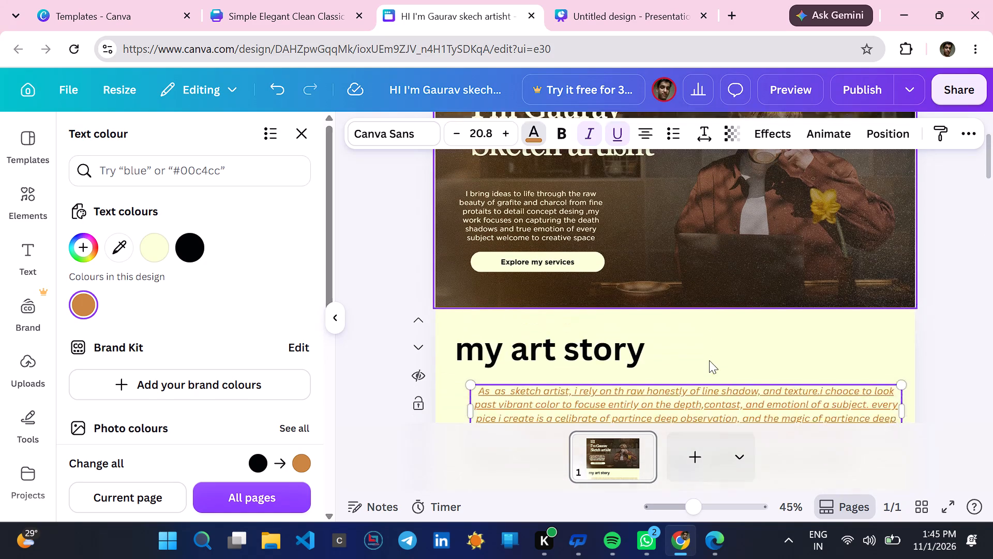
{"action": "scroll", "coordinate": [709, 360], "scroll_direction": "down", "scroll_amount": 1}
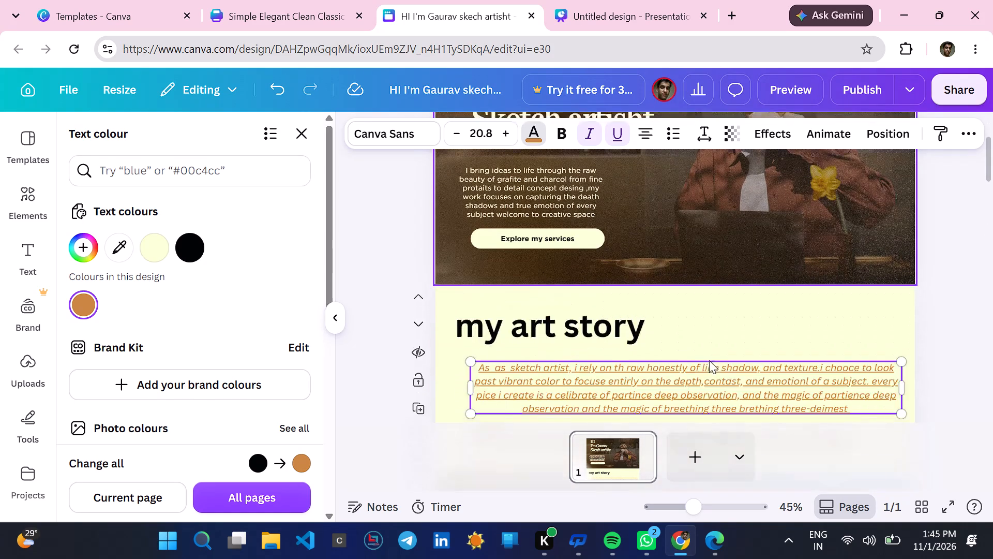
{"action": "scroll", "coordinate": [709, 360], "scroll_direction": "down", "scroll_amount": 1}
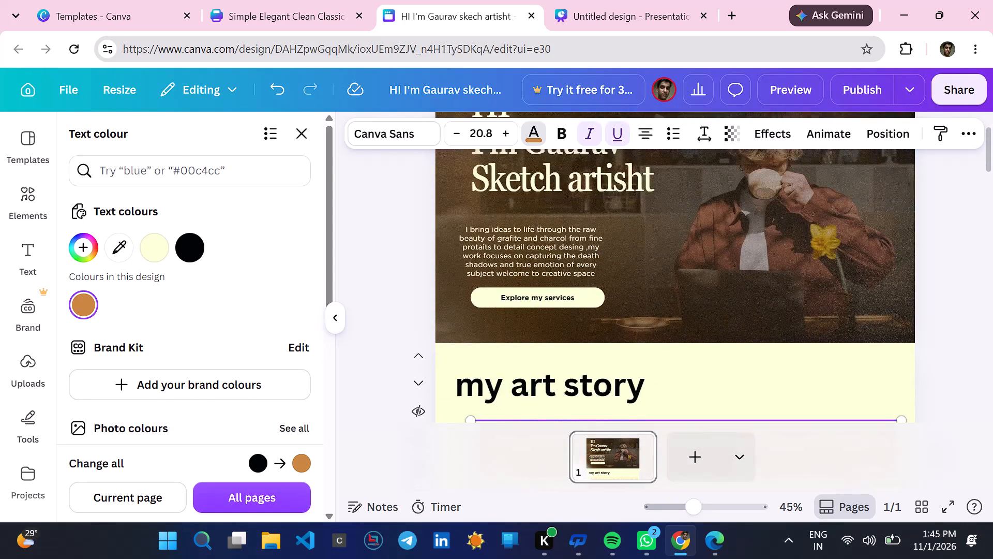
{"action": "scroll", "coordinate": [709, 360], "scroll_direction": "down", "scroll_amount": 1}
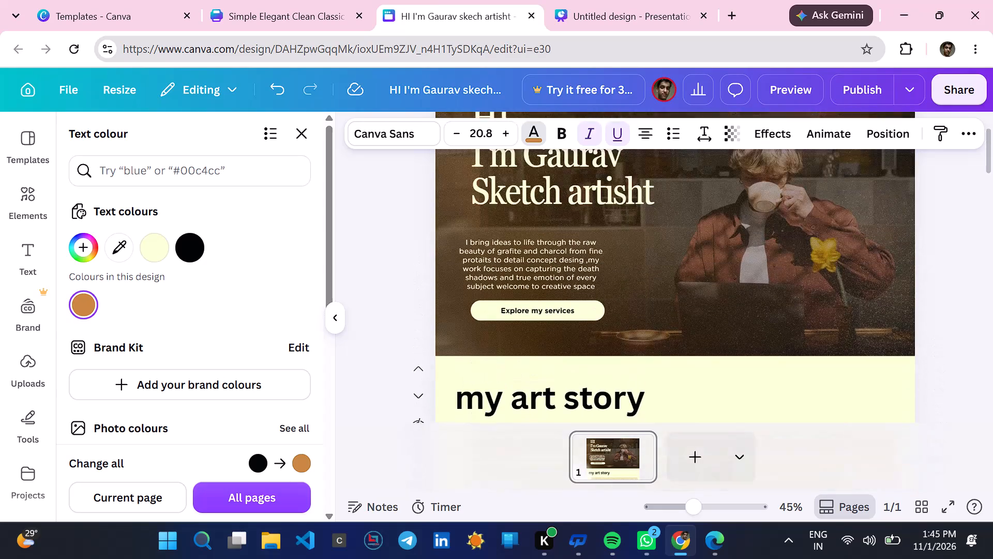
{"action": "scroll", "coordinate": [709, 360], "scroll_direction": "down", "scroll_amount": 2}
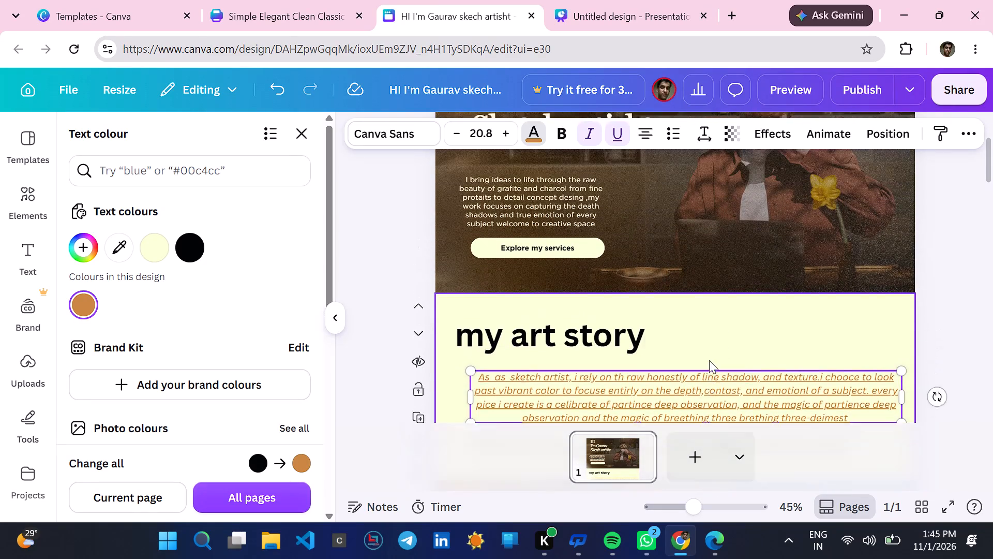
{"action": "scroll", "coordinate": [709, 360], "scroll_direction": "down", "scroll_amount": 1}
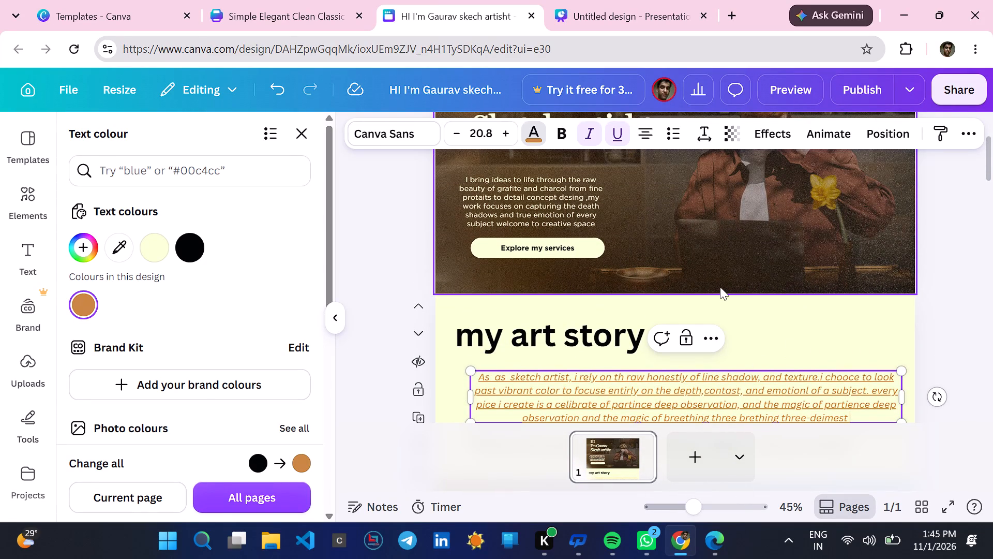
{"action": "scroll", "coordinate": [720, 287], "scroll_direction": "up", "scroll_amount": 1}
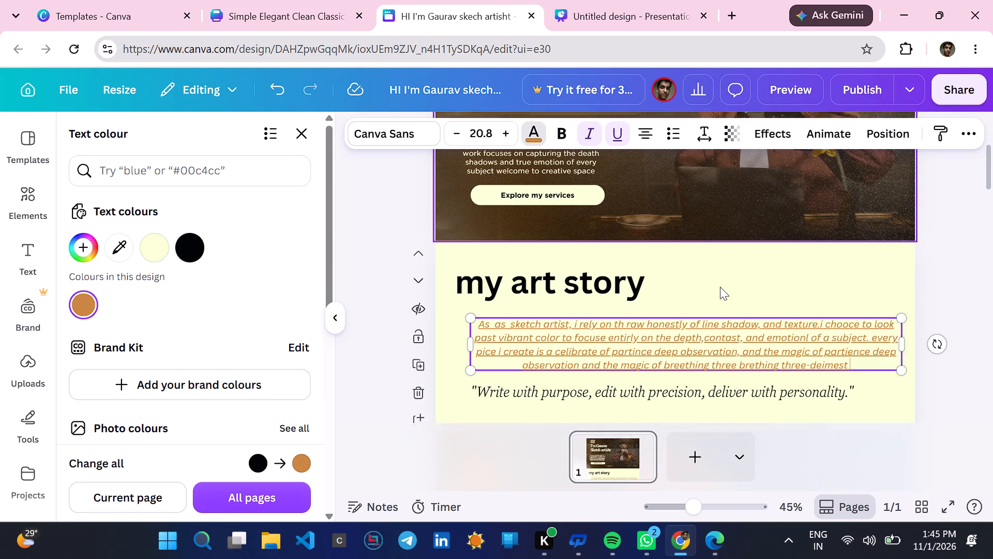
{"action": "scroll", "coordinate": [720, 287], "scroll_direction": "up", "scroll_amount": 2}
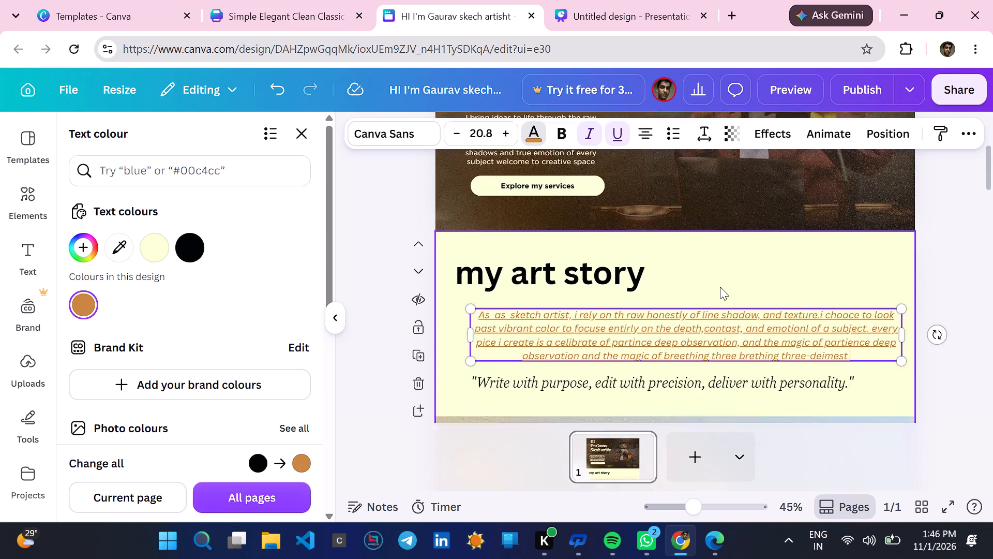
{"action": "scroll", "coordinate": [720, 287], "scroll_direction": "up", "scroll_amount": 1}
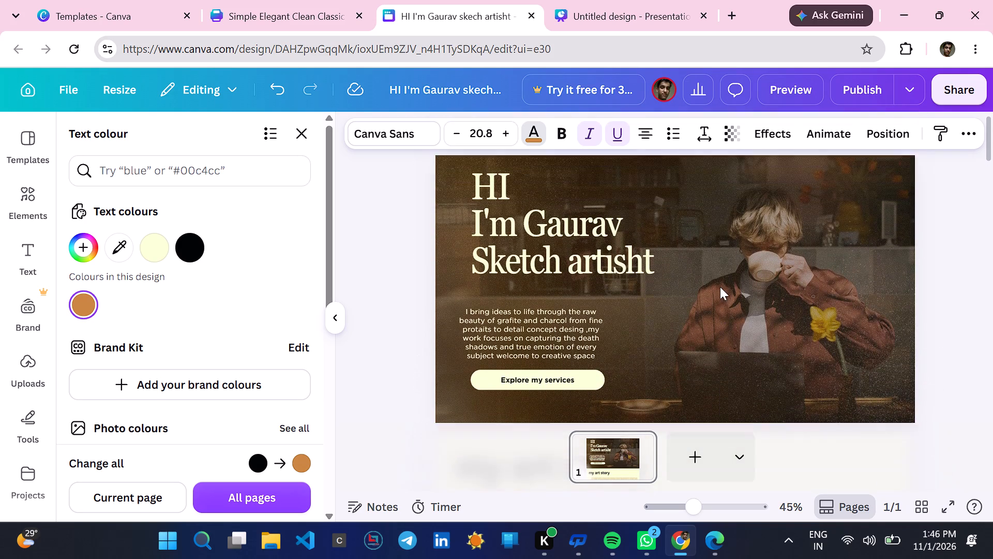
{"action": "scroll", "coordinate": [720, 287], "scroll_direction": "up", "scroll_amount": 1}
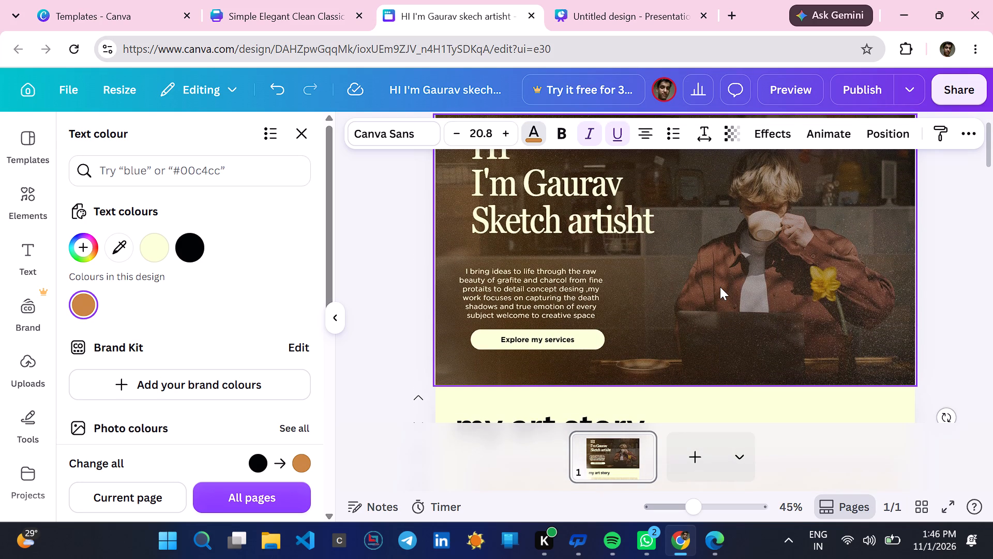
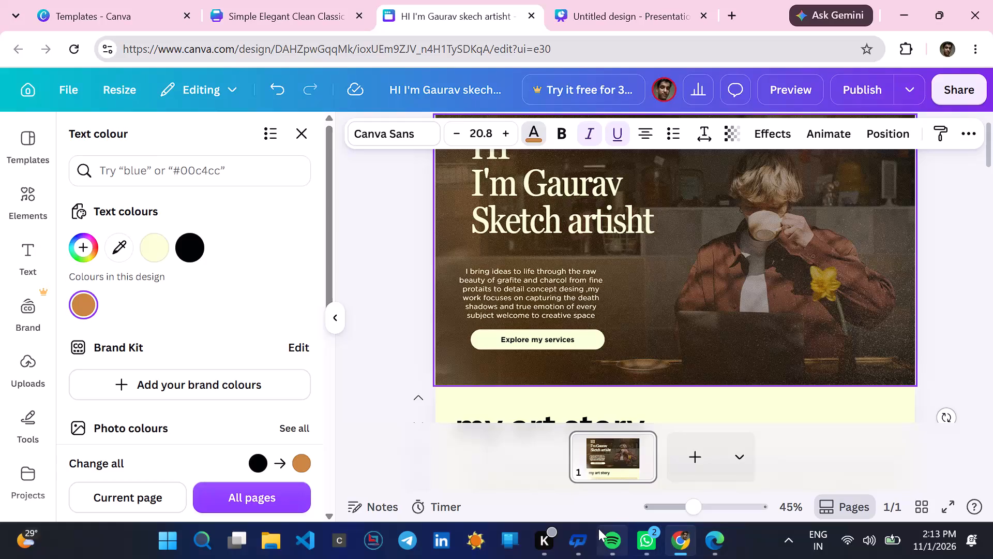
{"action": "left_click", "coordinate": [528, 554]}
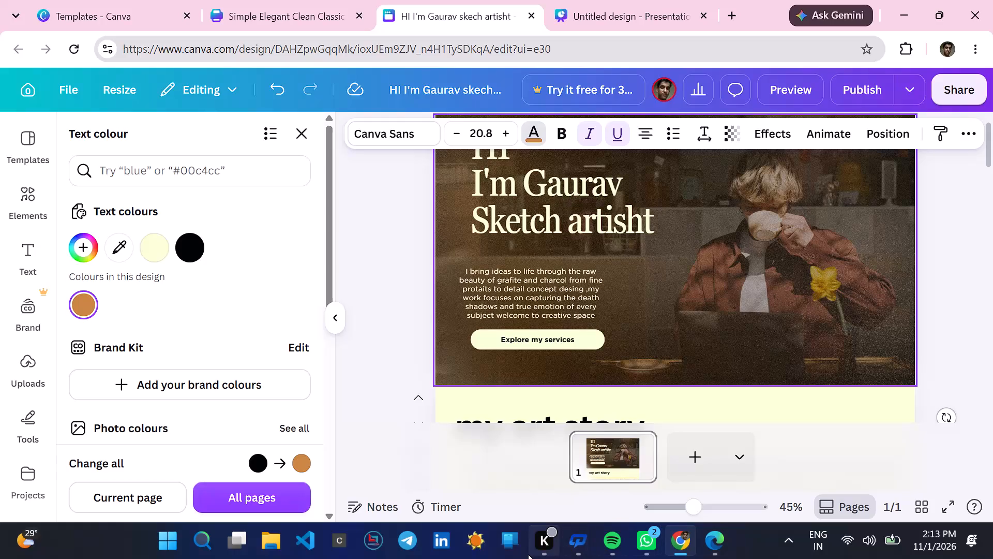